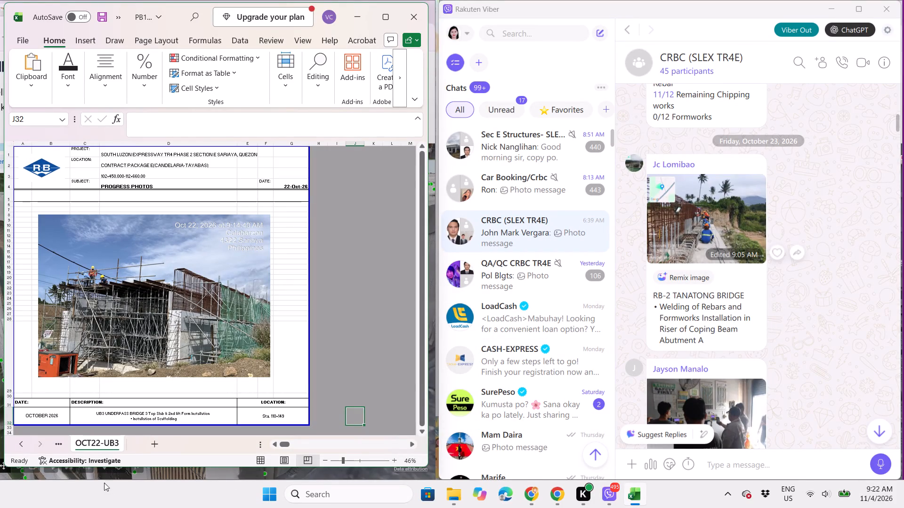
Create a copy of the OCT12-TB sheet at the end of the PB10 Progress Photos workbook.
click(24, 442)
triple_click(24, 442)
click(24, 442)
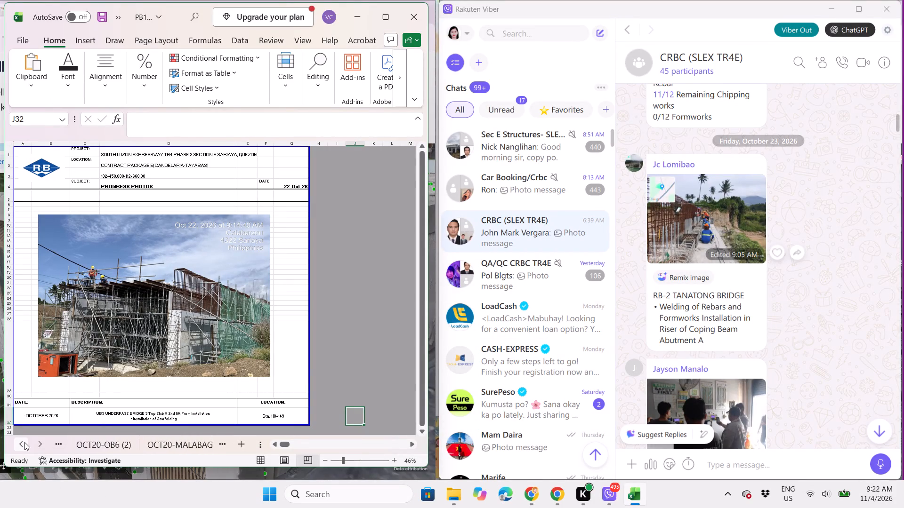
double_click(24, 442)
double_click(24, 442)
double_click(24, 442)
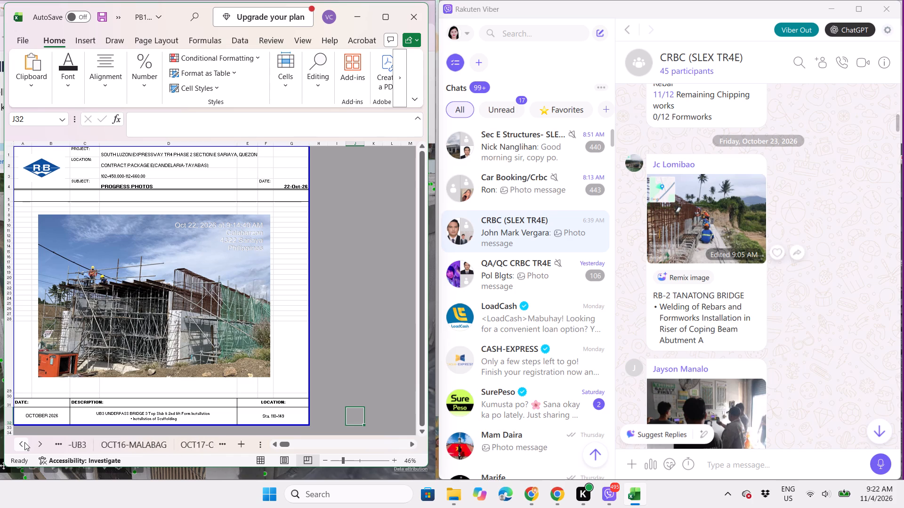
double_click(24, 442)
triple_click(24, 442)
double_click(24, 442)
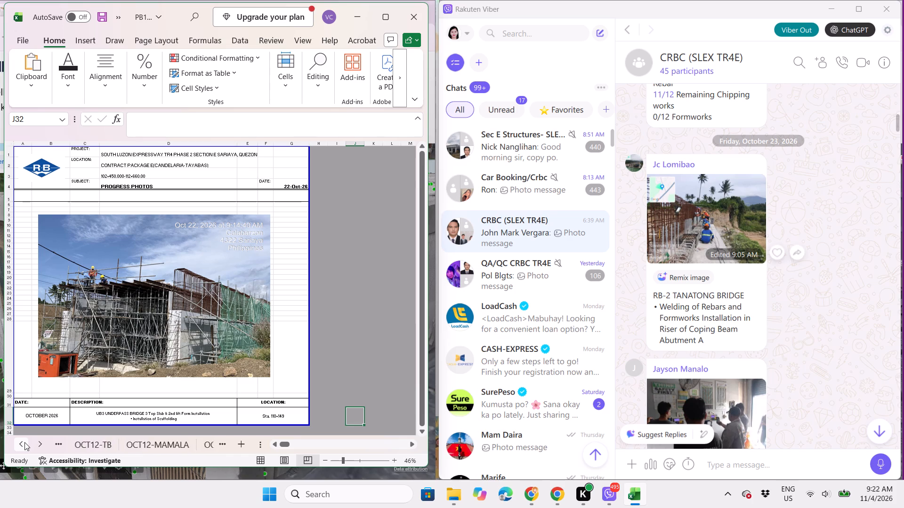
click(152, 442)
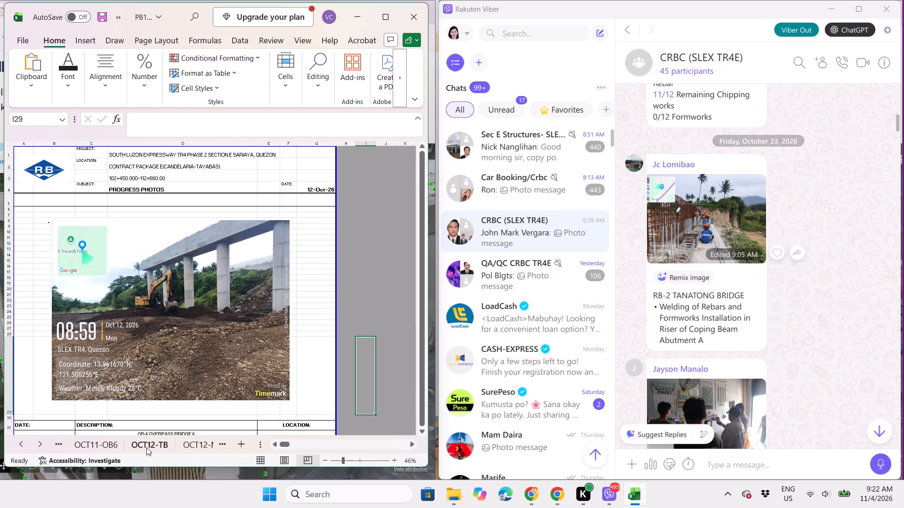
click(146, 447)
right_click(146, 445)
click(207, 328)
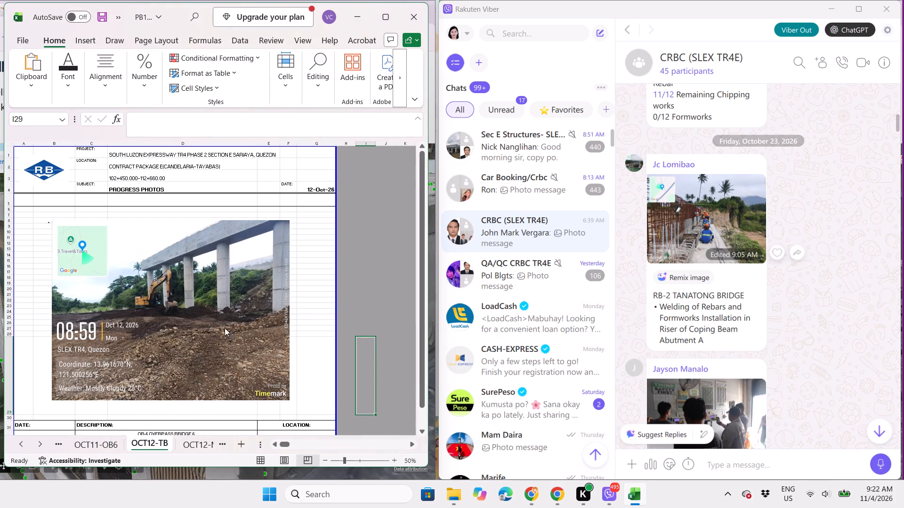
drag(289, 320, 291, 414)
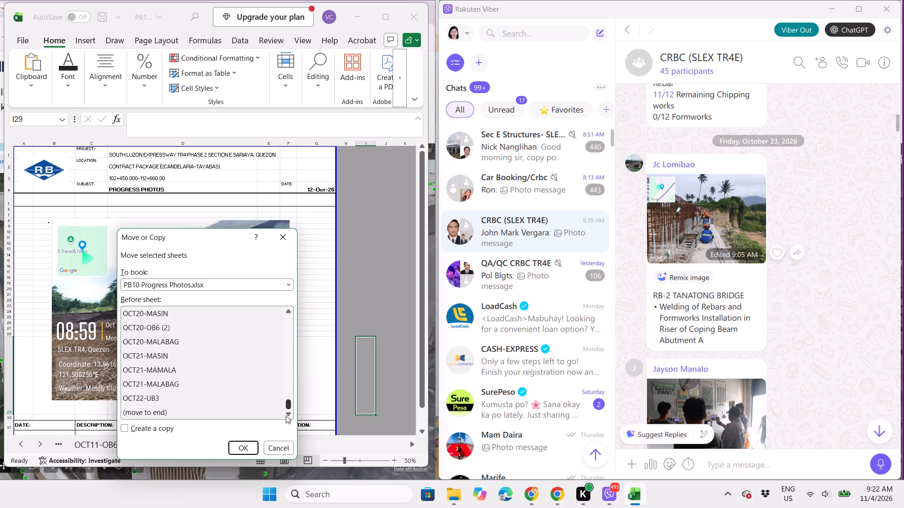
click(136, 414)
click(126, 430)
click(238, 446)
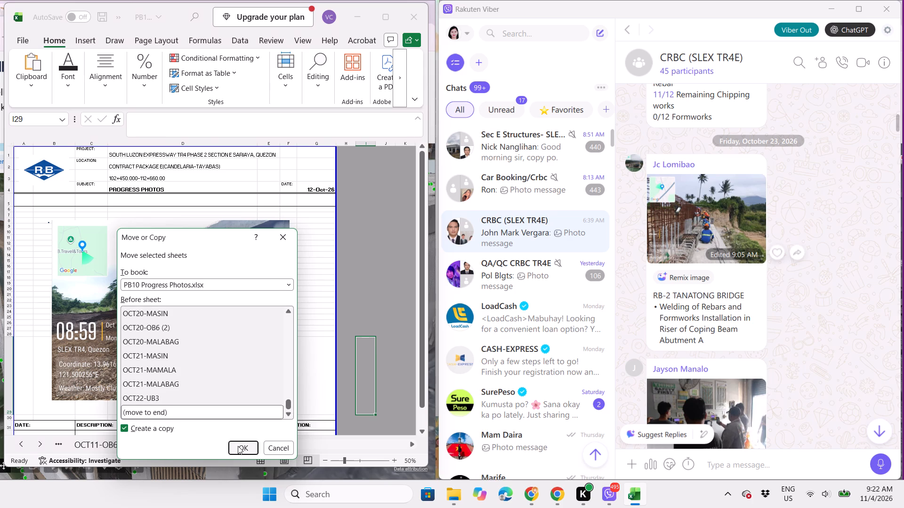
Rename the copied sheet as OCT23-TB.
right_click(169, 447)
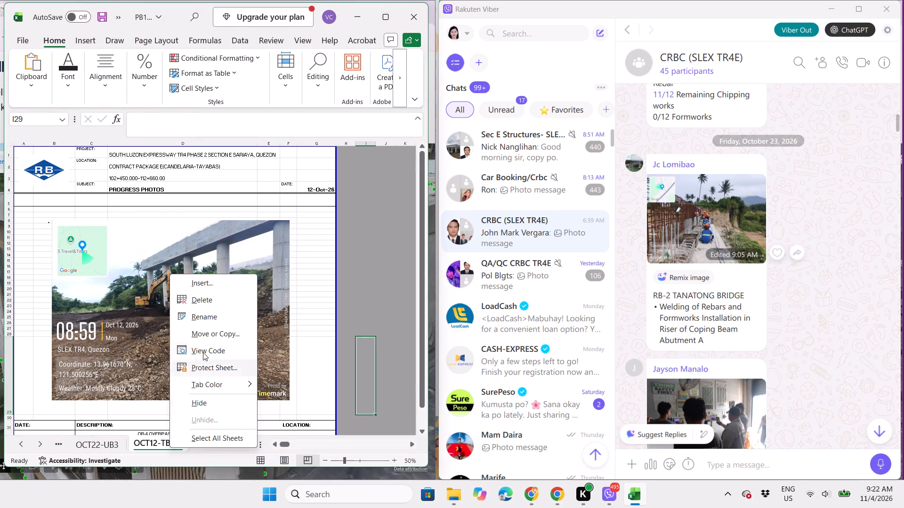
click(225, 318)
text(oc)
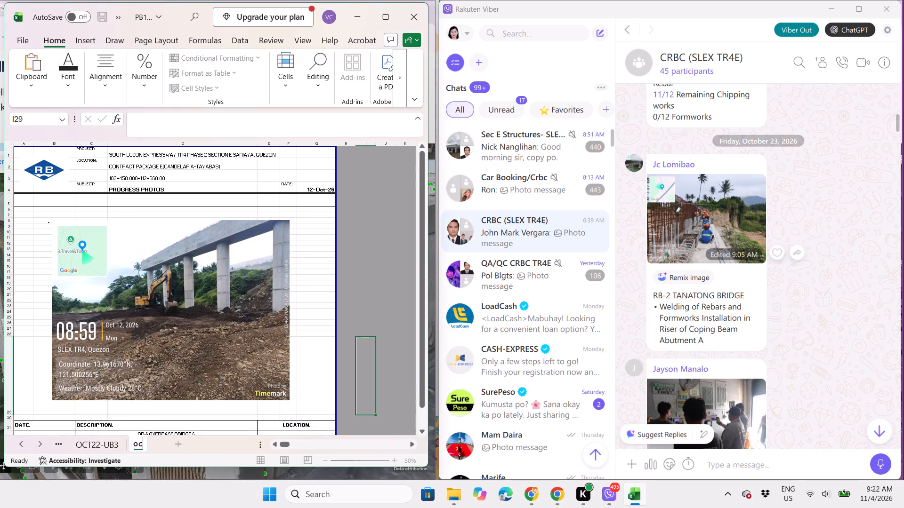
key(BackSpace)
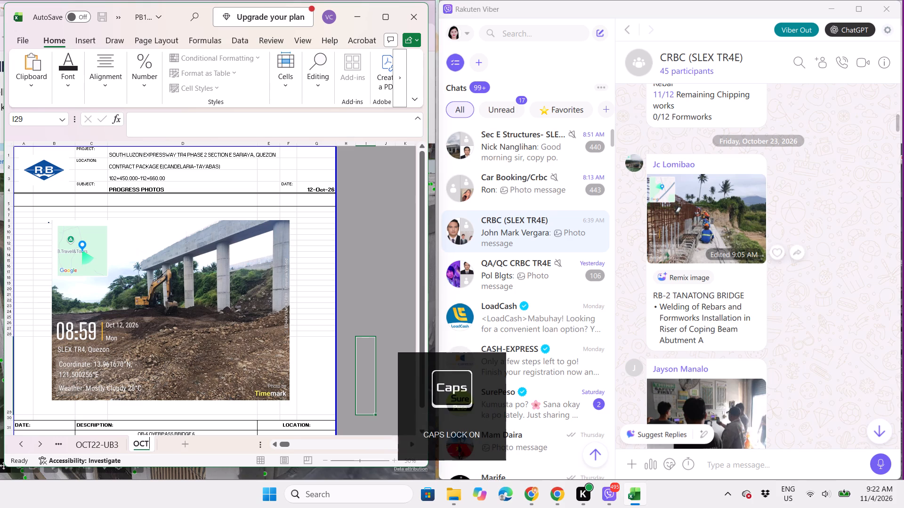
text(23-TB)
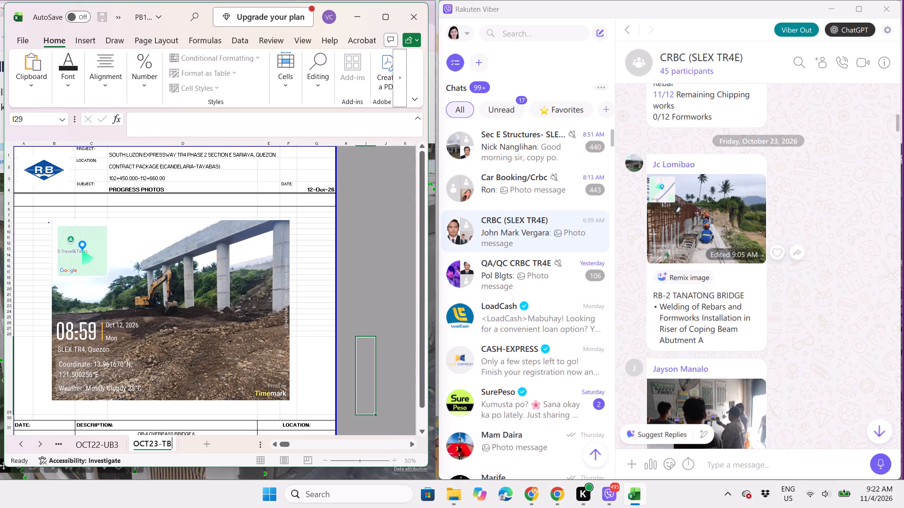
Set the report date in cell G4 of the OCT23-TB sheet to 10/23/2026.
click(309, 187)
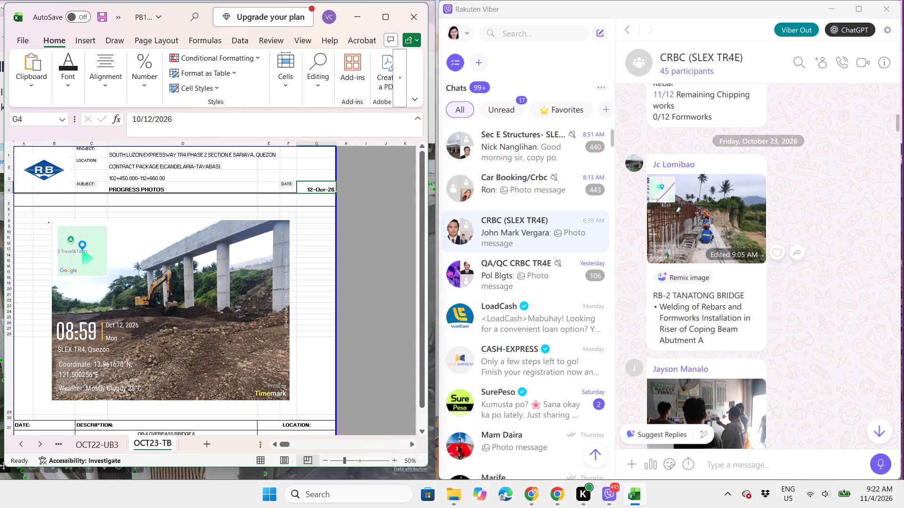
click(151, 123)
key(BackSpace)
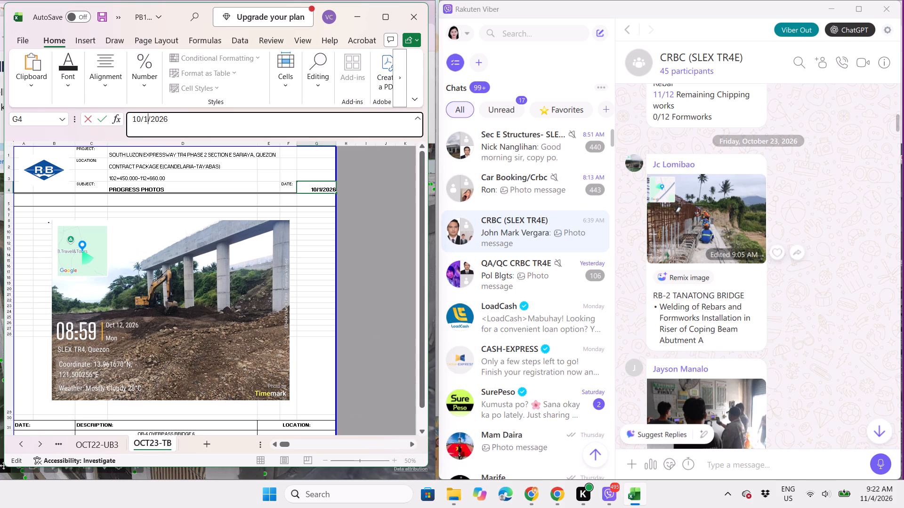
key(BackSpace)
text(23)
click(388, 325)
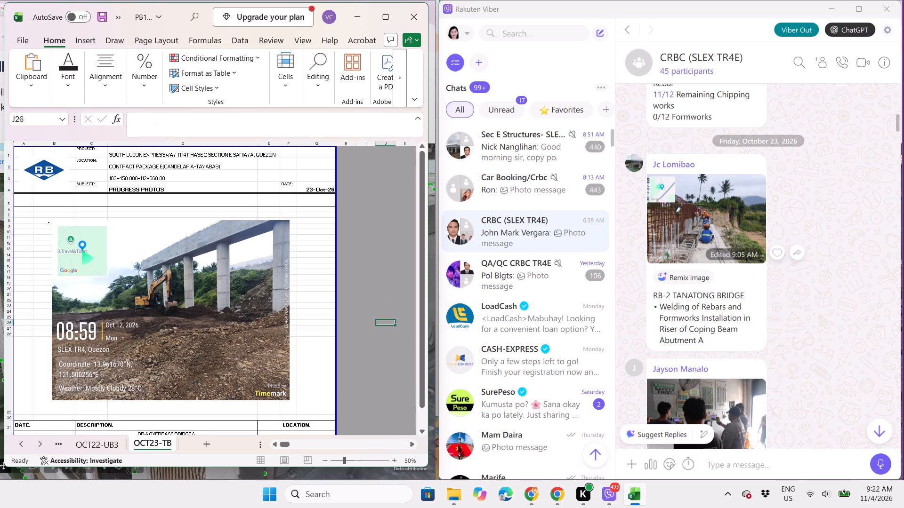
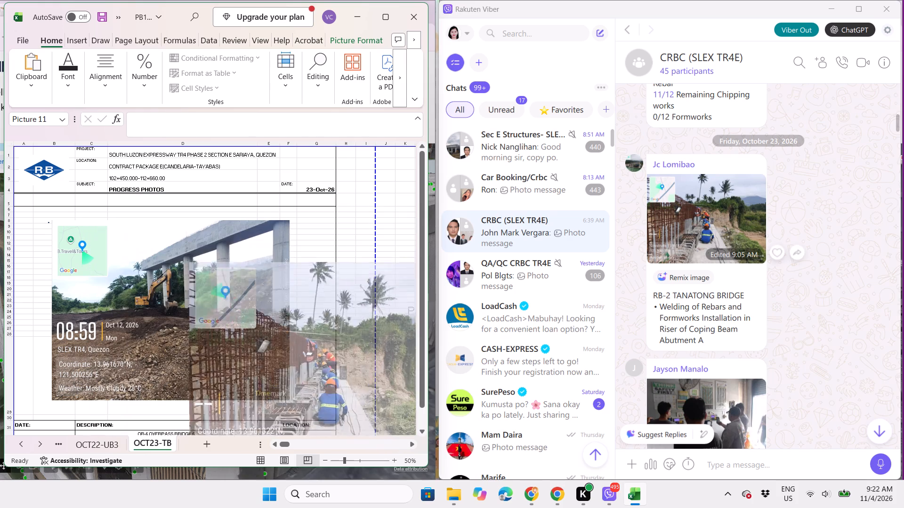
Place the new October 23 rebar photo over the old October 12 photo and enlarge it slightly to cover it.
drag(210, 287, 241, 312)
drag(325, 352, 136, 271)
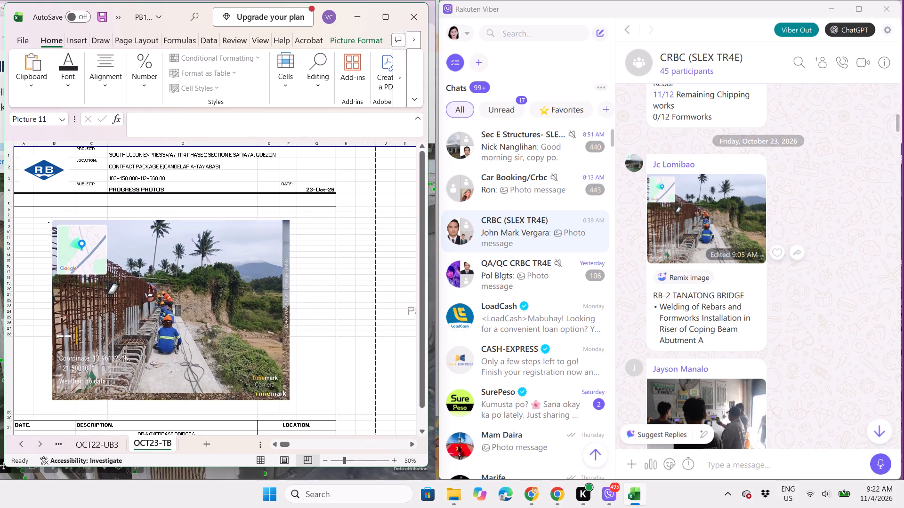
drag(136, 271, 136, 272)
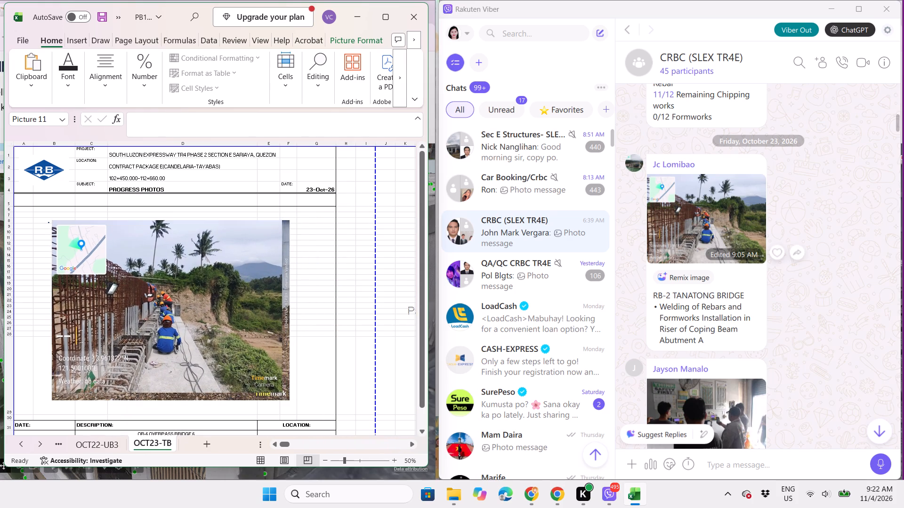
drag(280, 394, 284, 400)
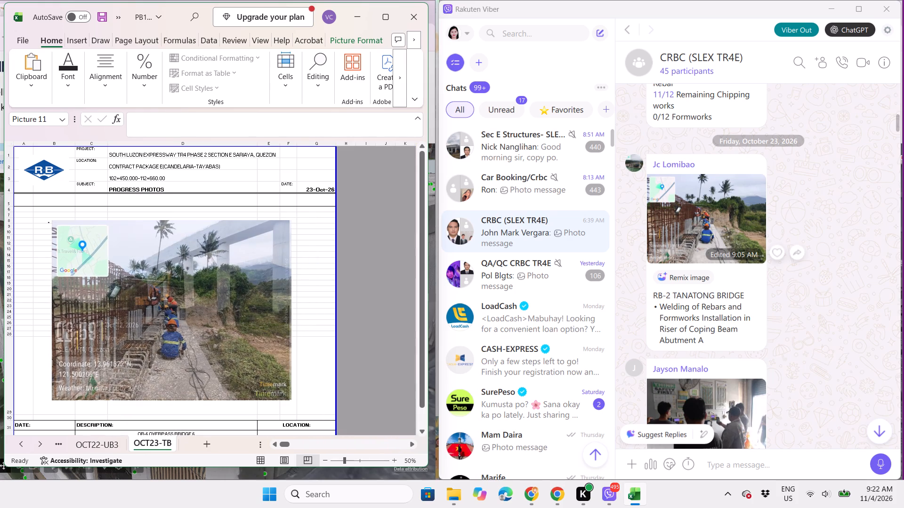
drag(284, 400, 285, 400)
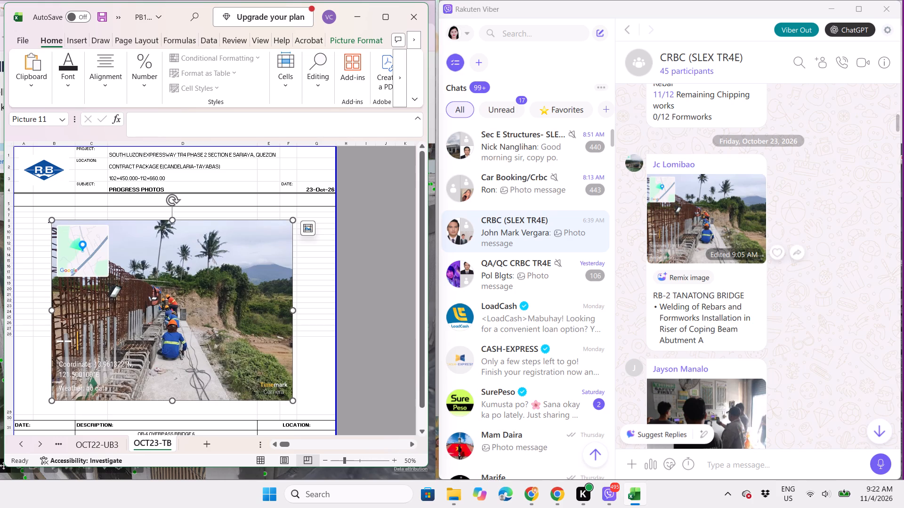
Shift the new photo up to expose the old October 12 excavator photo beneath it and delete the old photo.
key(Up)
key(Up)
key(Up)
key(Up)
key(Up)
key(Up)
key(Up)
key(Up)
key(Up)
key(Up)
key(Up)
key(Up)
key(Up)
key(Up)
key(Up)
key(Up)
key(Up)
key(Up)
key(Up)
key(Up)
drag(230, 401, 235, 394)
click(235, 394)
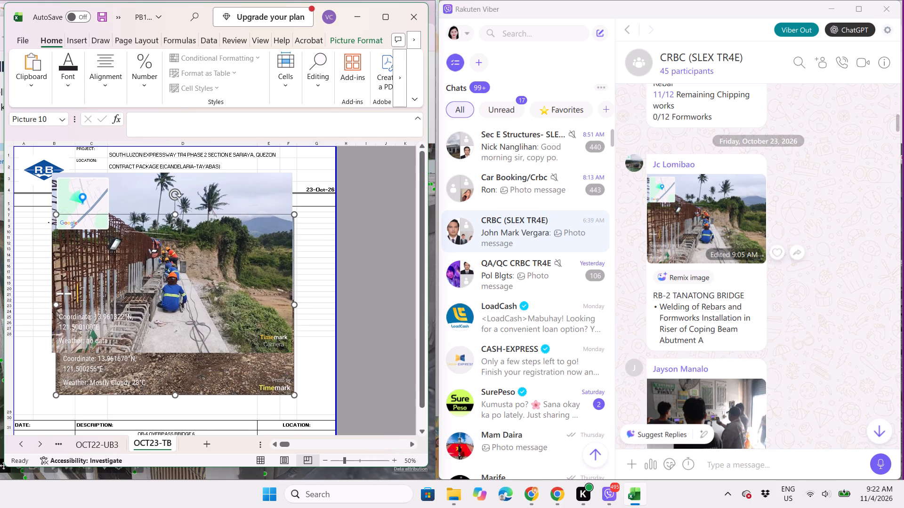
key(Delete)
Move the new October 23 photo back down into the photo area between the header and the description row.
click(231, 286)
key(Down)
key(Down)
key(Down)
key(Down)
key(Down)
key(Down)
key(Down)
key(Down)
key(Down)
key(Down)
key(Down)
key(Down)
key(Down)
key(Down)
key(Down)
key(Down)
key(Down)
key(Down)
key(Down)
key(Down)
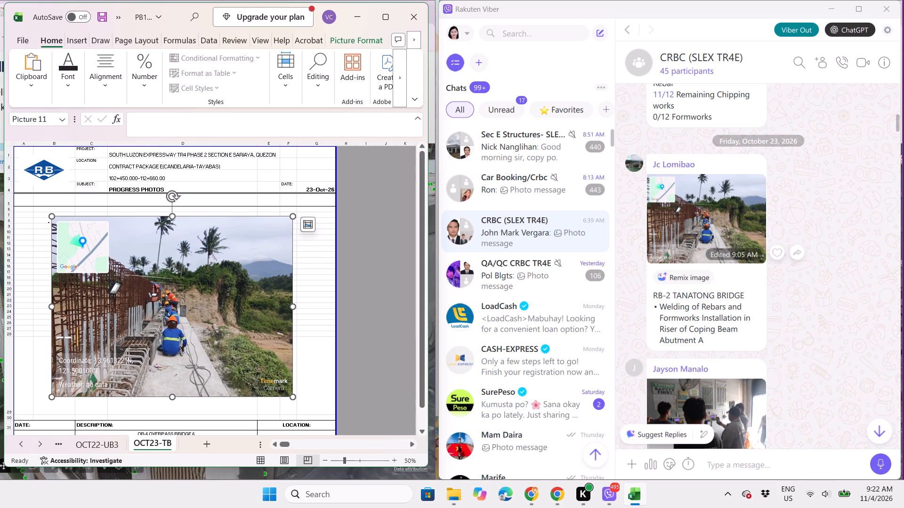
click(47, 223)
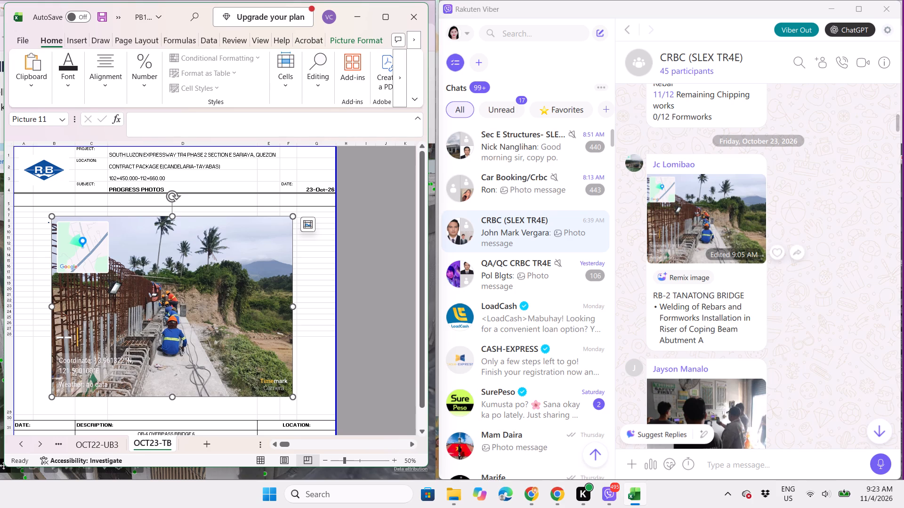
click(48, 220)
click(359, 305)
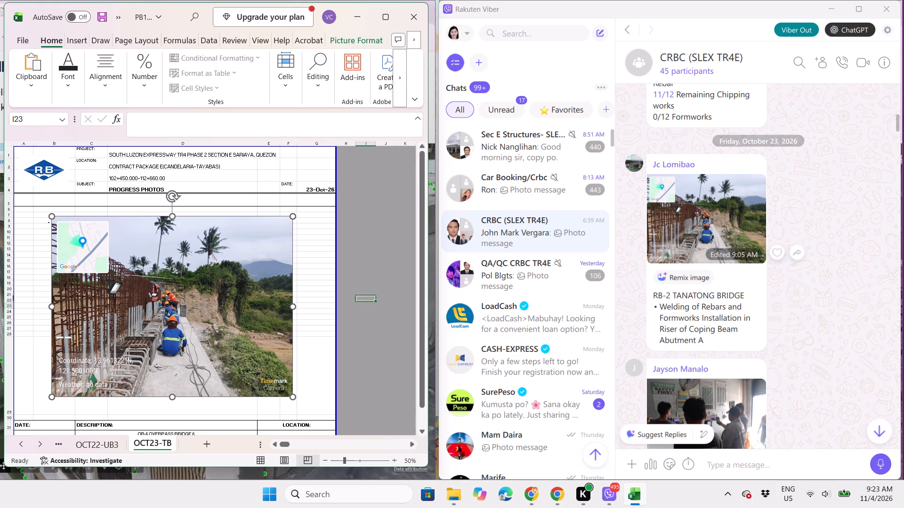
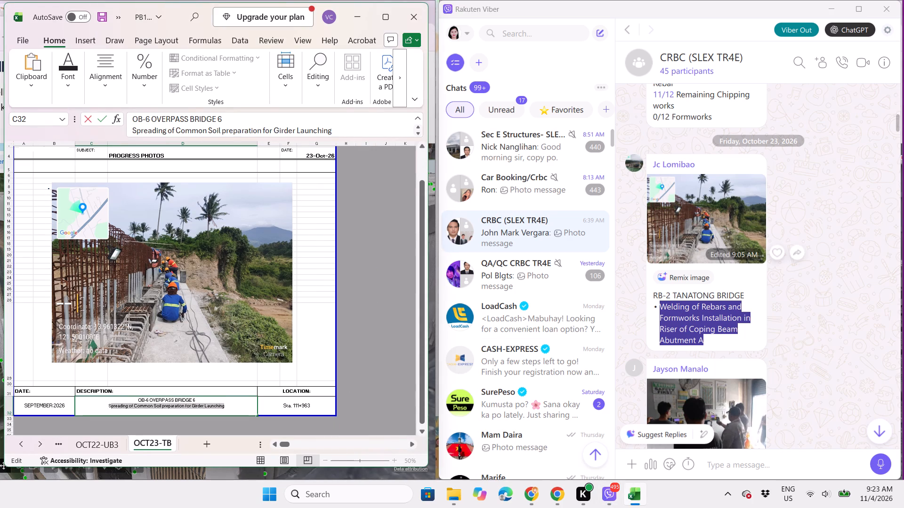
Change the description to "TANATONG BRIDGE" with "Welding of Rebars and Formworks Installation in Riser of Coping Beam Abutment A" on the second line.
drag(110, 407, 108, 406)
key(ctrl+v)
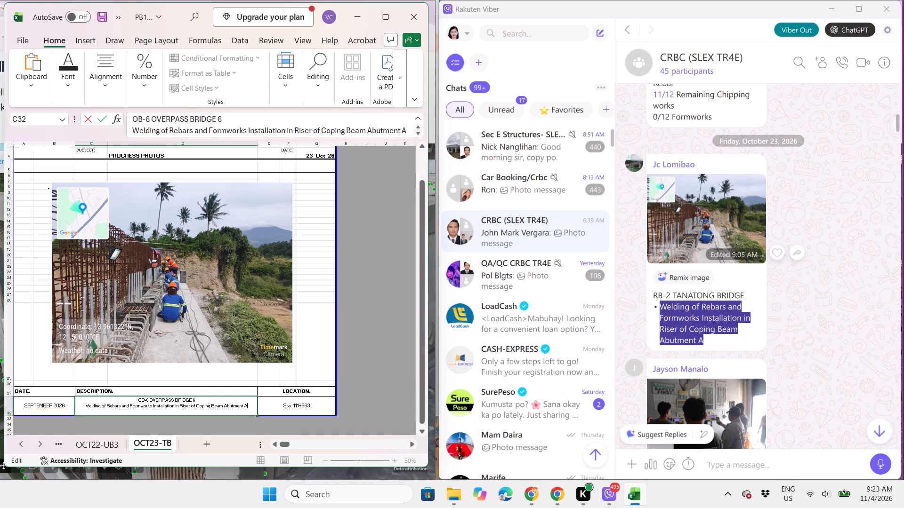
drag(194, 399, 129, 399)
text(TANAB)
key(BackSpace)
text(TO)
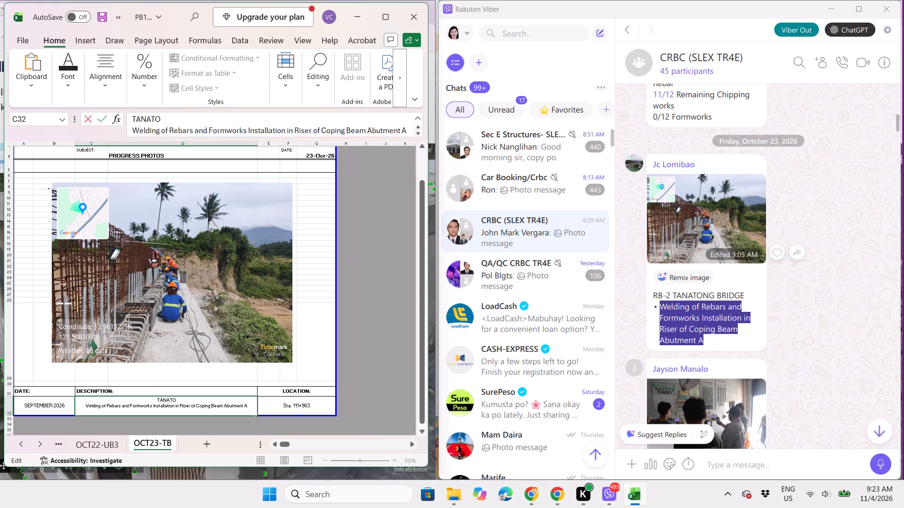
text(NG BRIDGE)
Set the location on the October 23 sheet to "Sta. 106+481" and save the workbook.
click(315, 403)
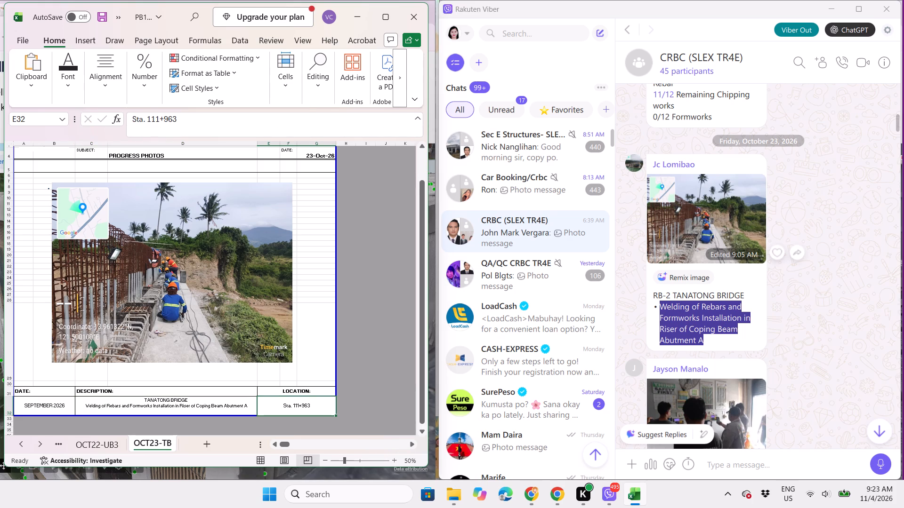
text(106)
key(Escape)
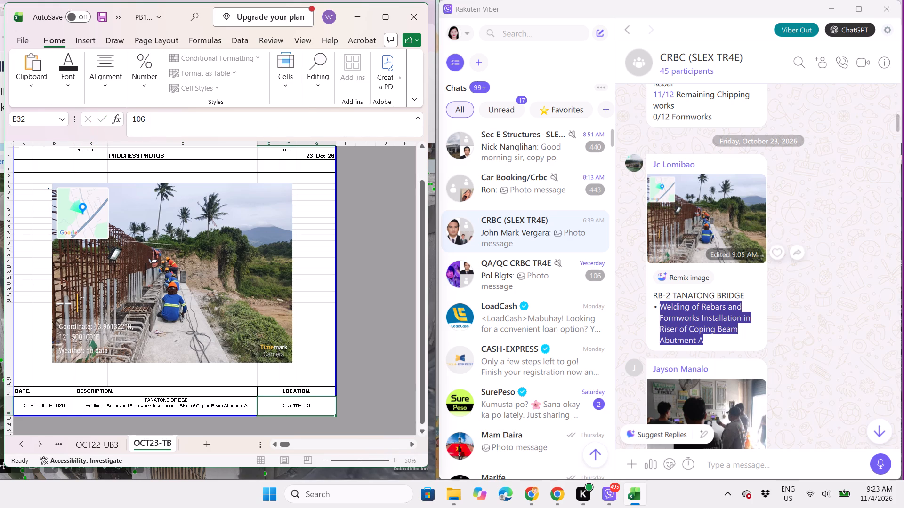
double_click(315, 405)
key(BackSpace)
key(BackSpace)
key(BackSpace)
key(BackSpace)
key(BackSpace)
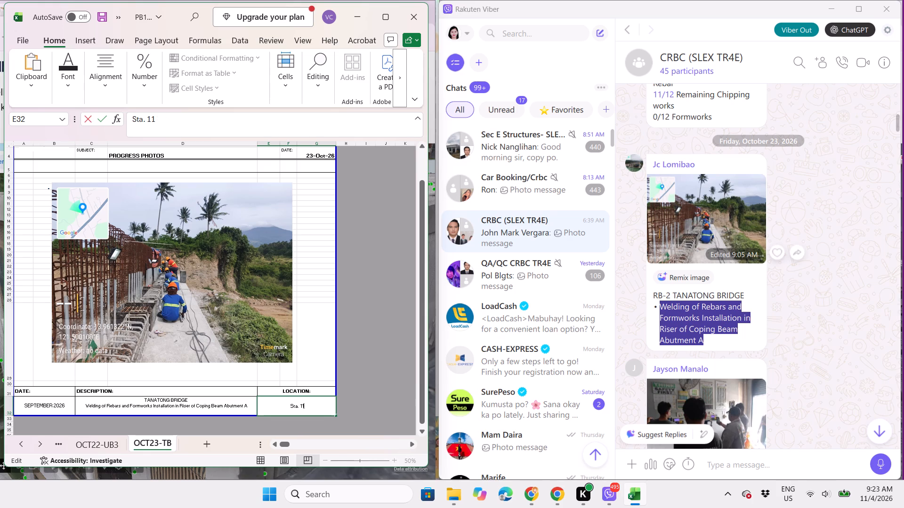
key(BackSpace)
key(BackSpace)
text(106+481)
click(370, 315)
key(ctrl+s)
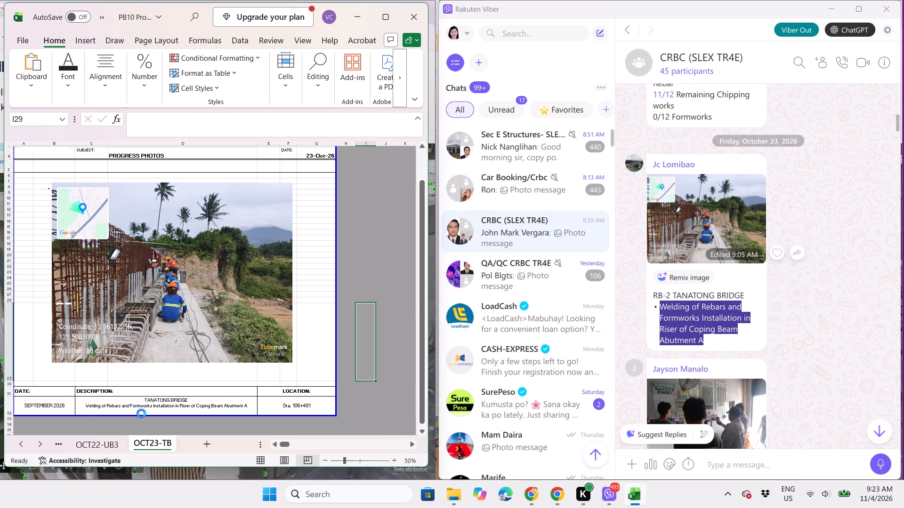
Check the OCT22-UB3 sheet and read the October 23 group chat messages for further Tanatong Bridge work to report.
click(103, 444)
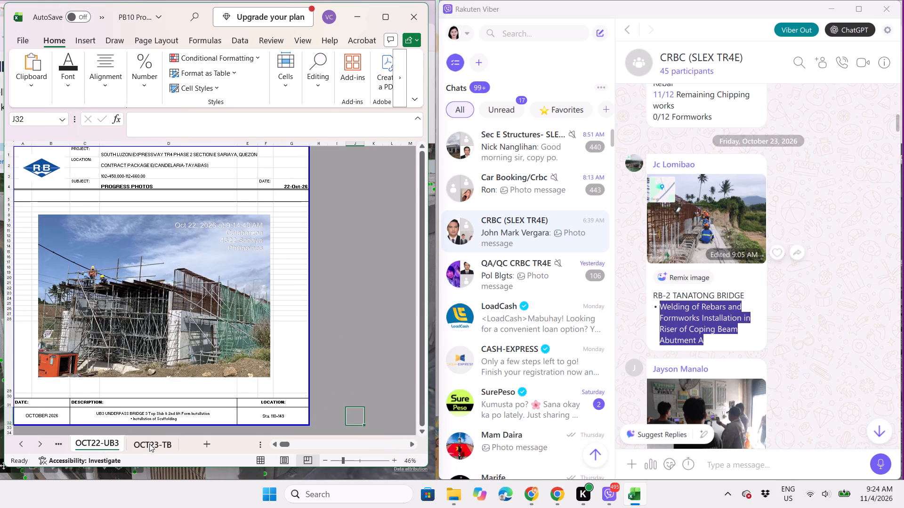
click(149, 444)
scroll(725, 350, down, 6)
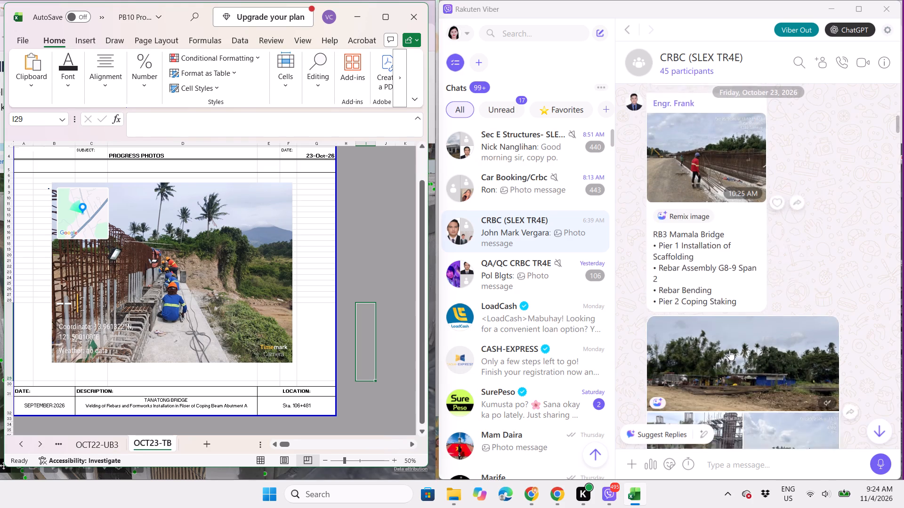
scroll(729, 350, down, 2)
click(528, 494)
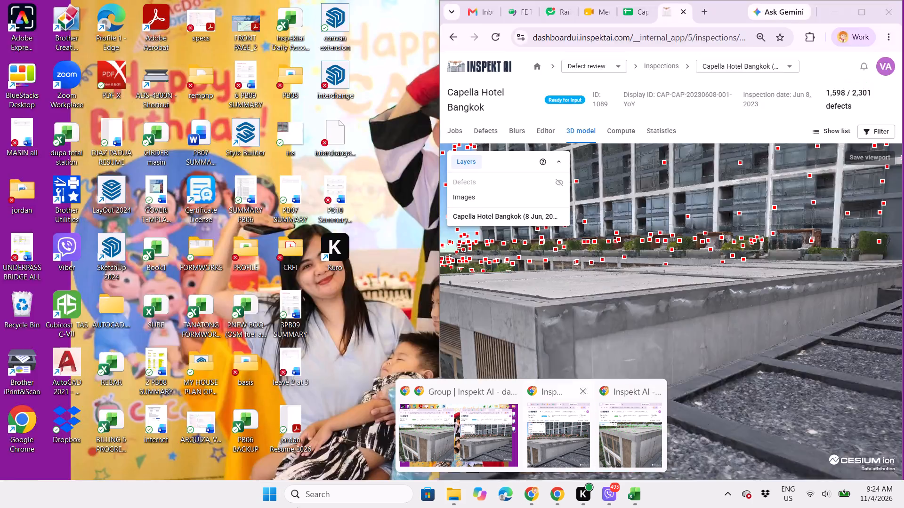
click(307, 319)
click(323, 298)
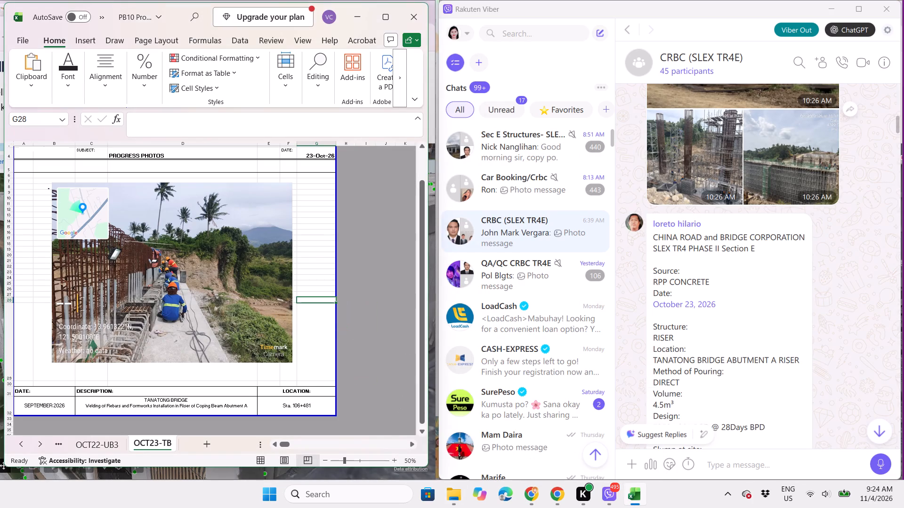
key(ctrl+s)
scroll(700, 300, down, 4)
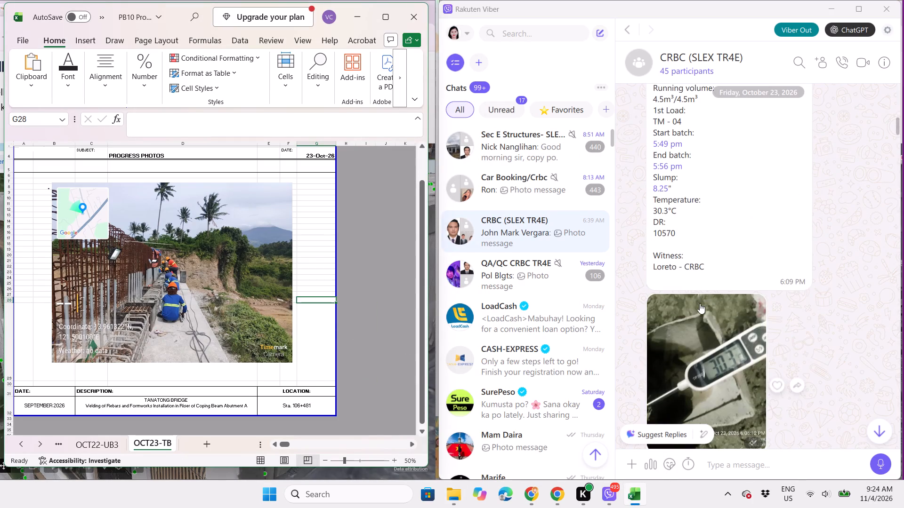
scroll(700, 303, up, 4)
scroll(700, 304, down, 1)
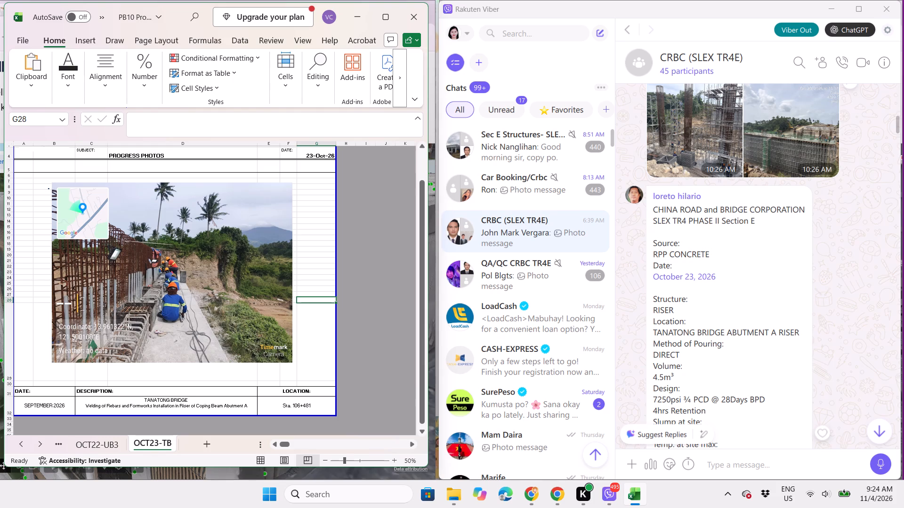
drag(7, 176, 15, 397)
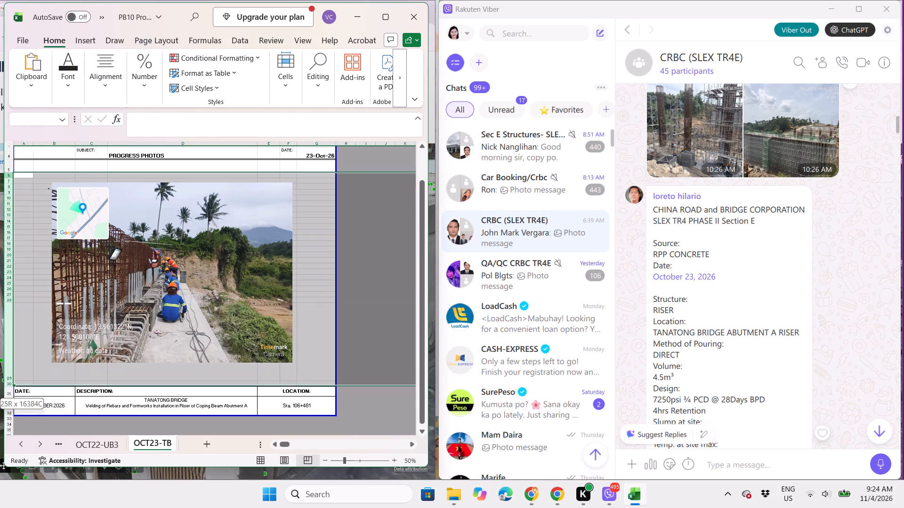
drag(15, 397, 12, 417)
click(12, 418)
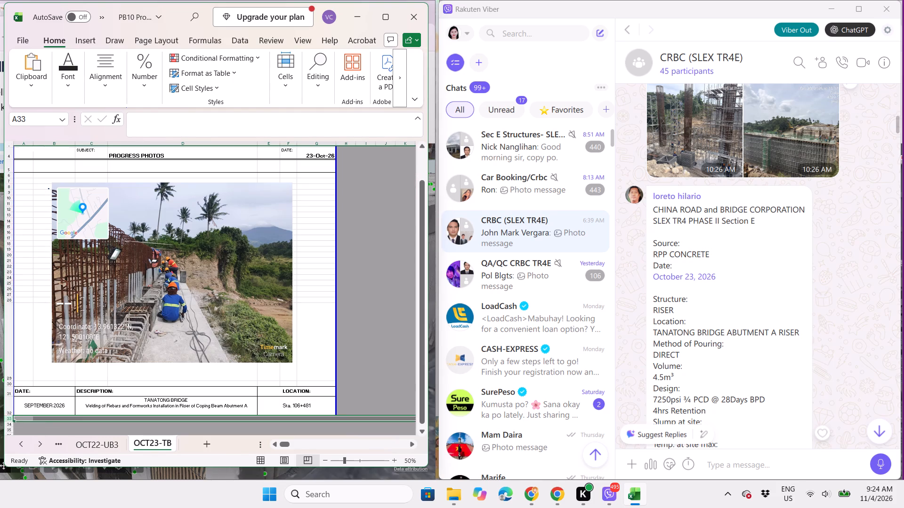
Copy the photo and description block in rows 6 to 32 and paste it directly below, starting at row 33.
drag(8, 175, 26, 401)
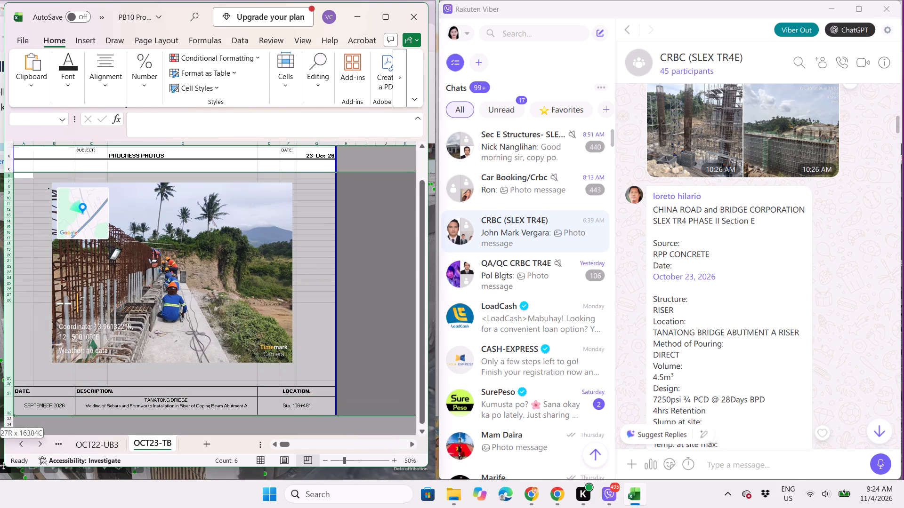
key(ctrl+c)
scroll(79, 335, down, 3)
click(9, 368)
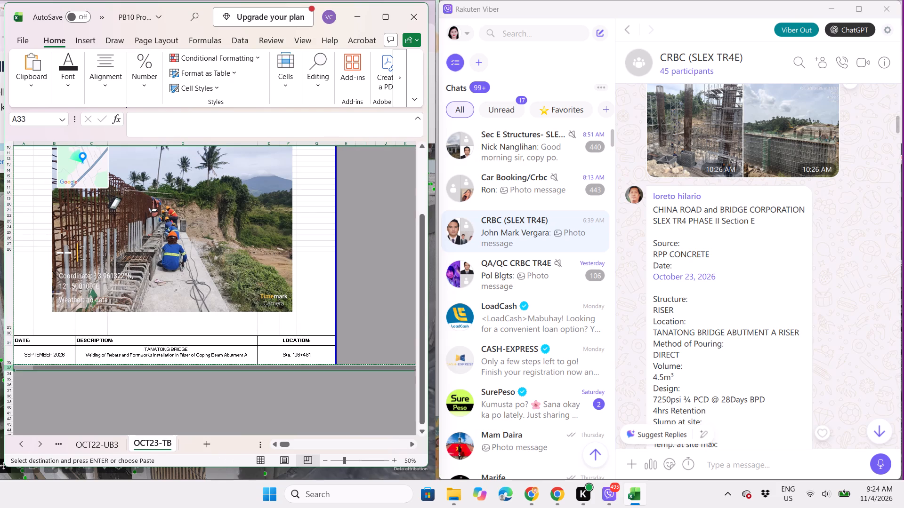
key(ctrl+v)
scroll(119, 338, down, 14)
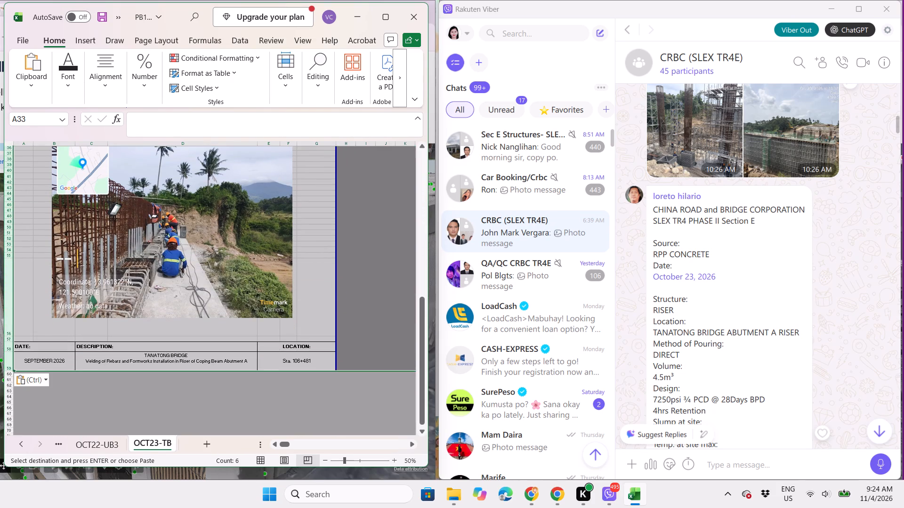
Change the first description line of the copied block to "TANATONG BRIDGE ABUT A RISER".
click(236, 363)
double_click(196, 355)
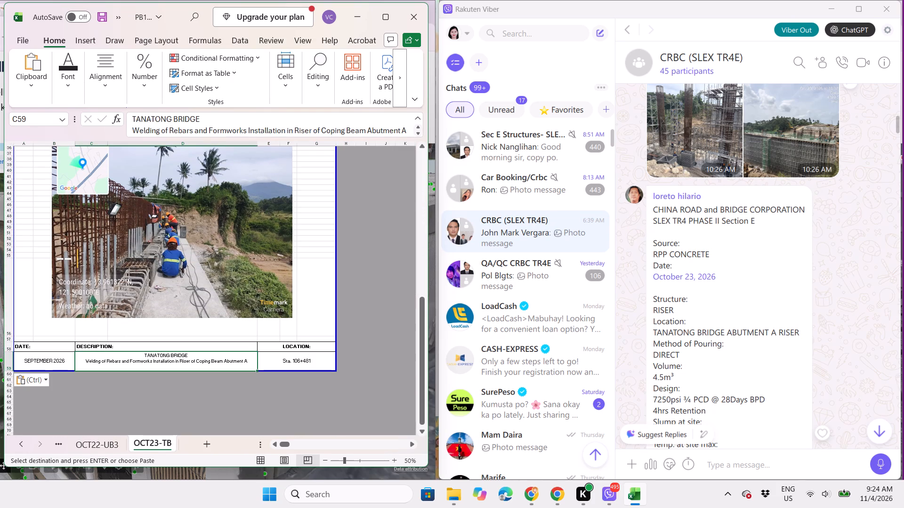
key(space)
text(RISER)
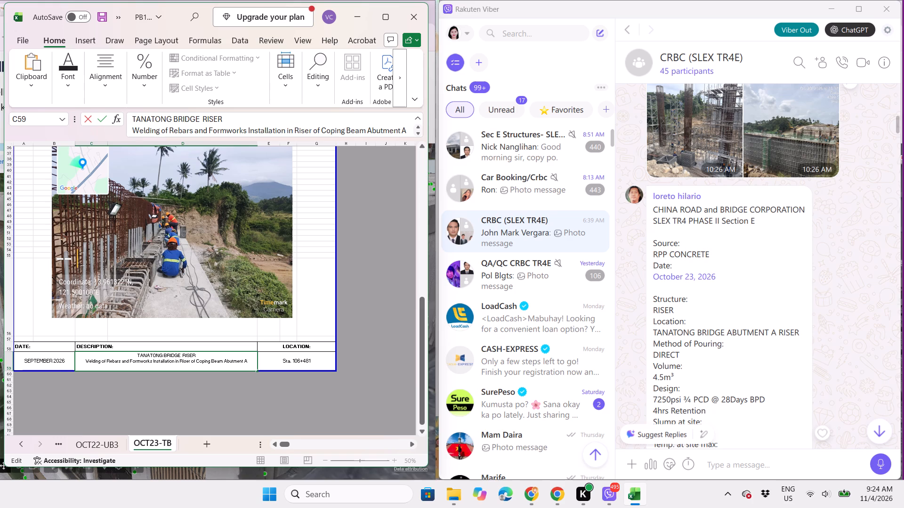
click(180, 357)
key(space)
text(ABUT A)
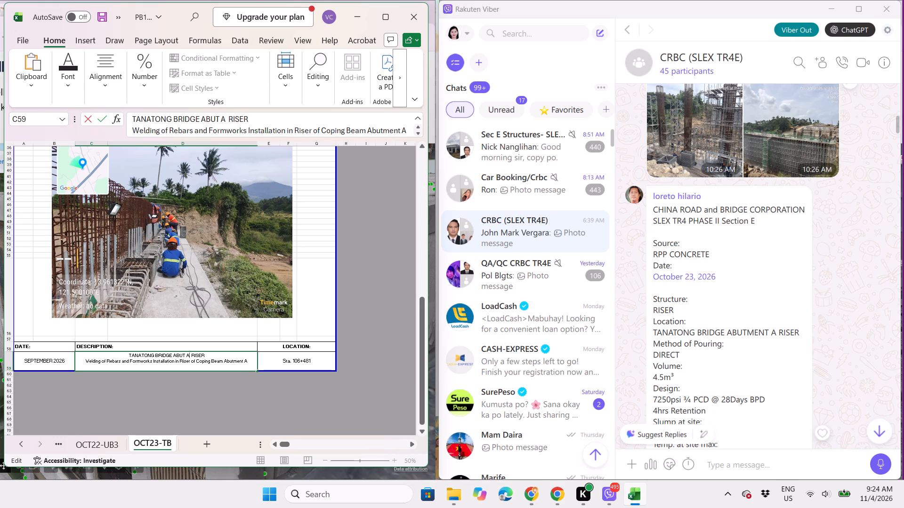
Replace the second description line of the copied block with "CONCRETE POURING" and save the workbook.
drag(250, 362, 81, 360)
text(CONCRETE)
key(space)
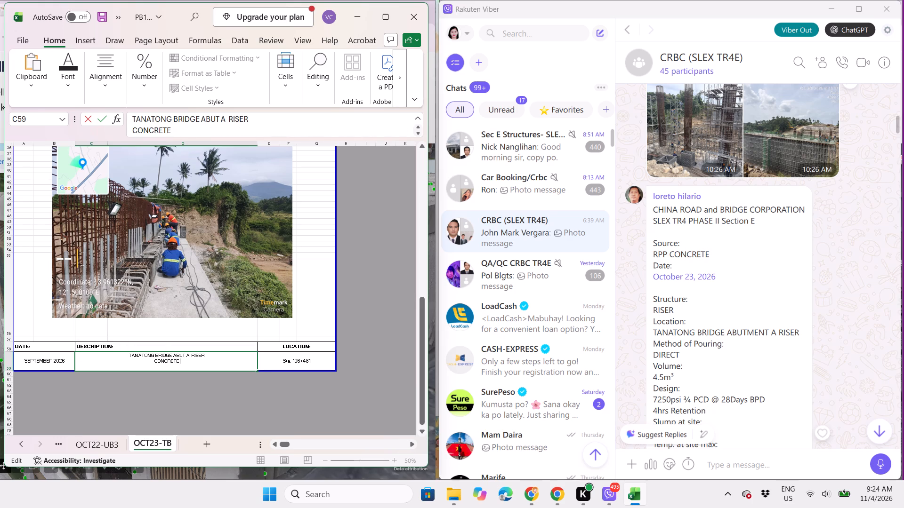
key(BackSpace)
text(POURING)
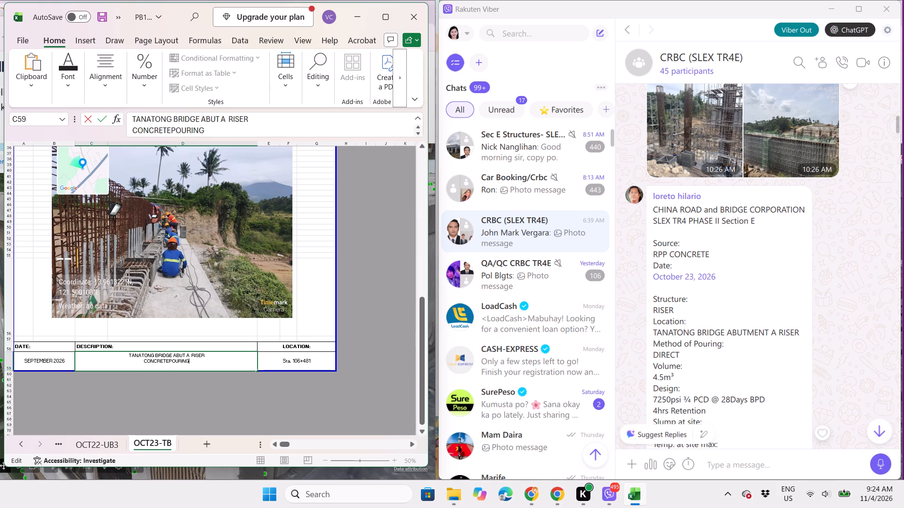
click(169, 362)
key(space)
click(319, 381)
key(ctrl+s)
Look in the group chat for photos of the October 23 Tanatong Bridge riser concrete pouring.
scroll(799, 293, down, 3)
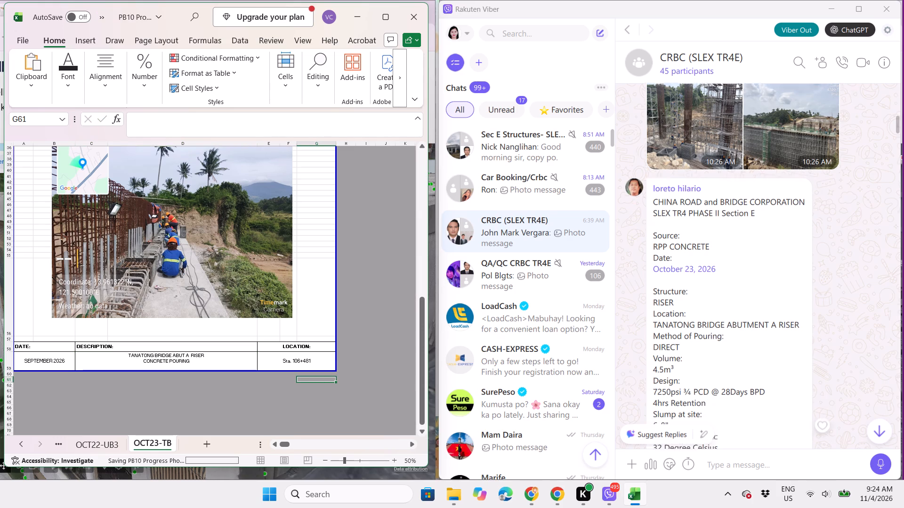
scroll(799, 295, down, 10)
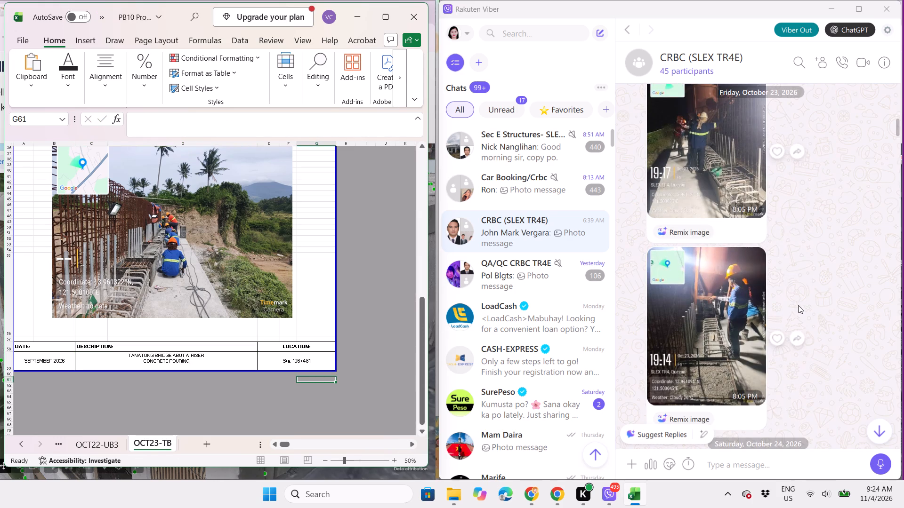
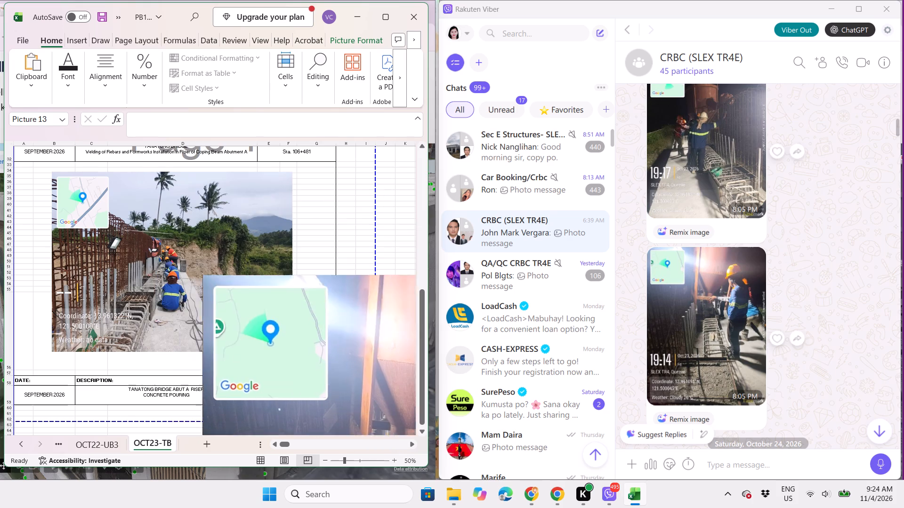
Shrink the pasted 19:14 concrete pouring photo and align it with the old photo's upper corner and height in the lower block.
drag(210, 282, 289, 349)
drag(296, 351, 111, 170)
drag(103, 166, 217, 257)
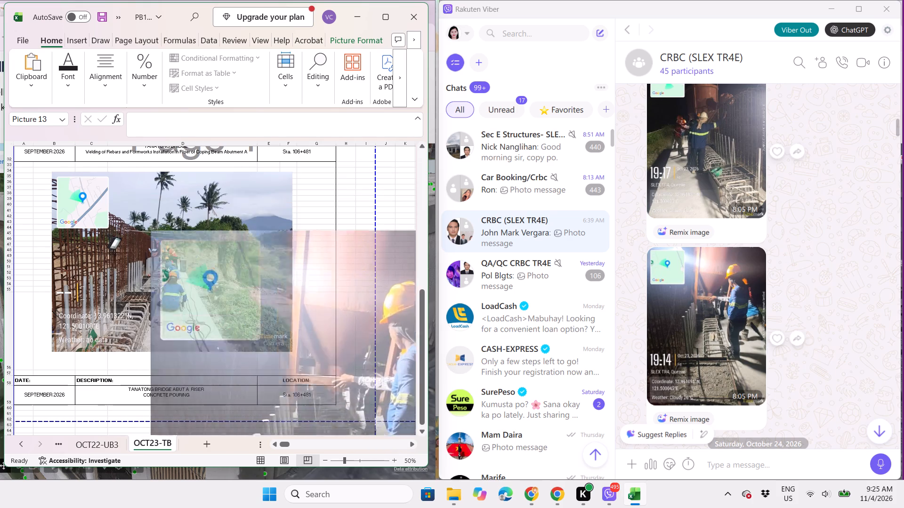
drag(217, 257, 270, 304)
drag(282, 331, 123, 185)
drag(46, 157, 62, 183)
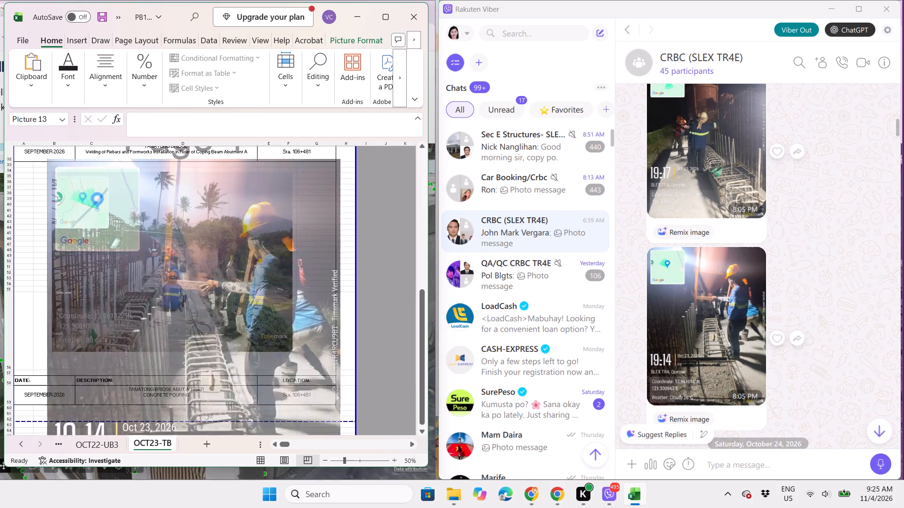
drag(62, 183, 185, 354)
drag(226, 381, 90, 215)
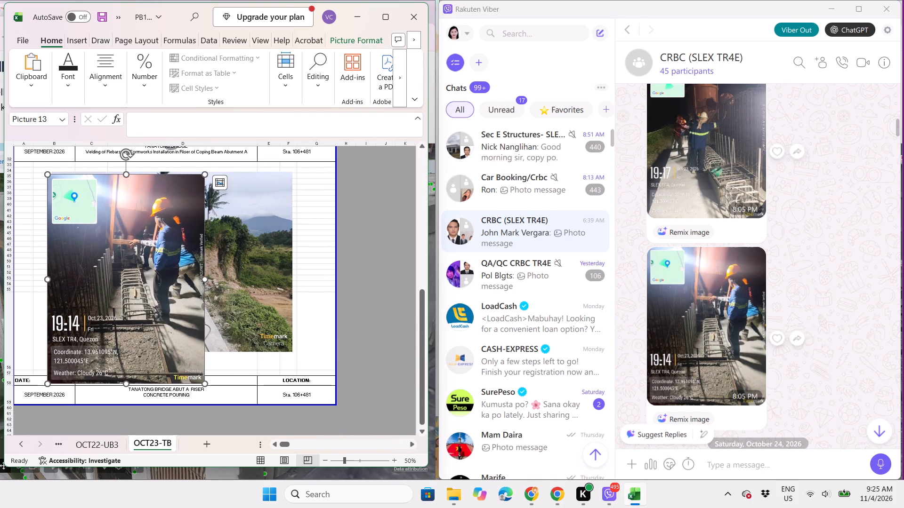
drag(46, 174, 73, 242)
drag(95, 249, 76, 218)
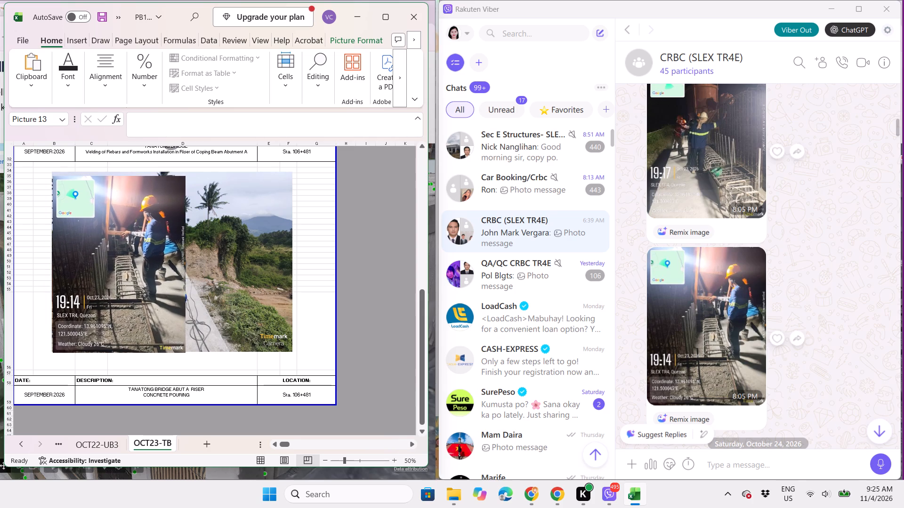
drag(76, 218, 75, 214)
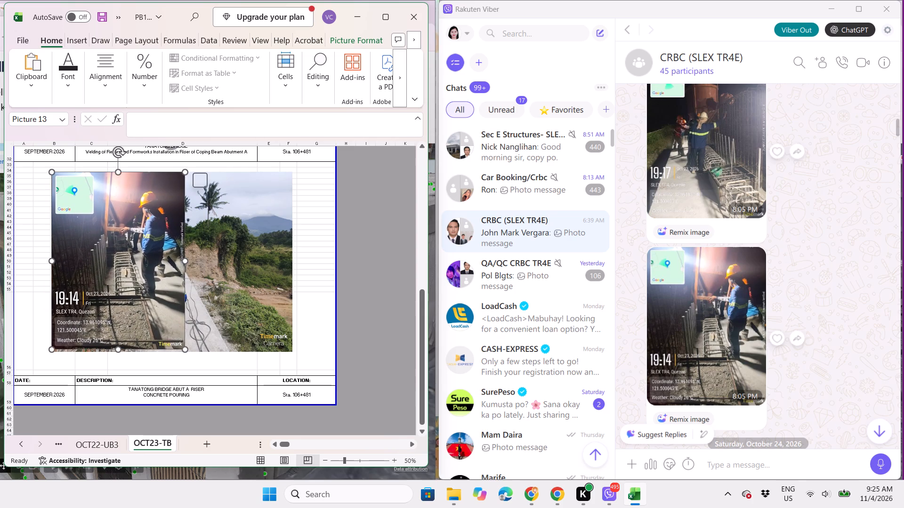
Stretch the concrete pouring photo to the same width and height as the old photo beneath it.
drag(184, 261, 289, 269)
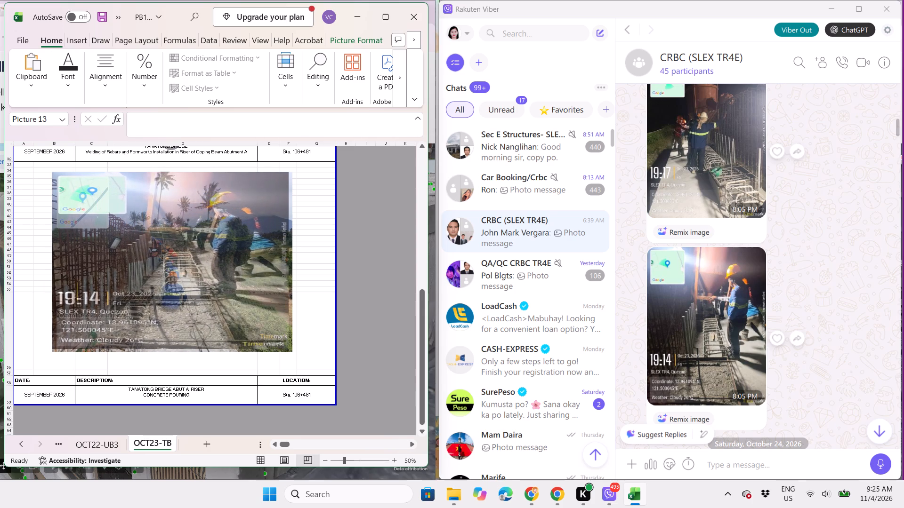
drag(289, 269, 292, 270)
drag(172, 350, 177, 343)
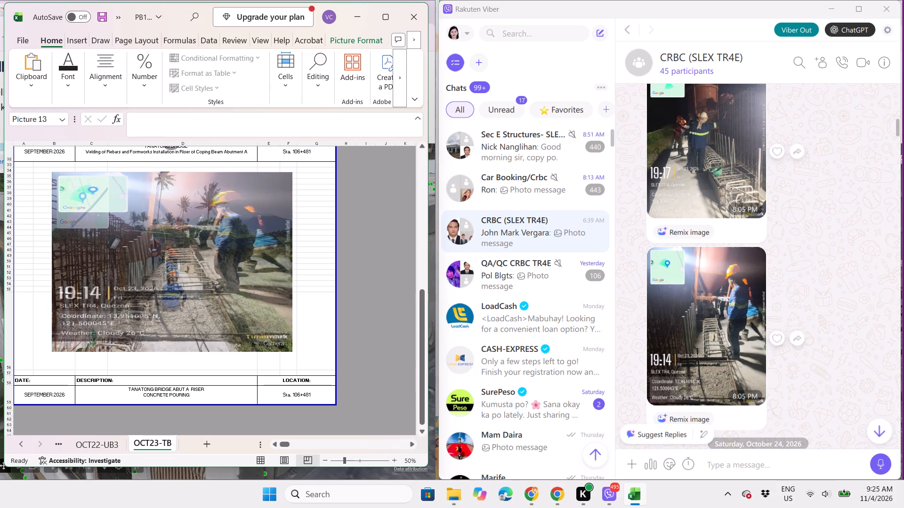
drag(177, 343, 177, 352)
Nudge the concrete pouring photo upward to expose the old rebar photo underneath, and delete the old photo.
click(182, 334)
key(Up)
key(Up)
key(Up)
key(Up)
key(Up)
key(Up)
key(Up)
key(Up)
key(Up)
key(Up)
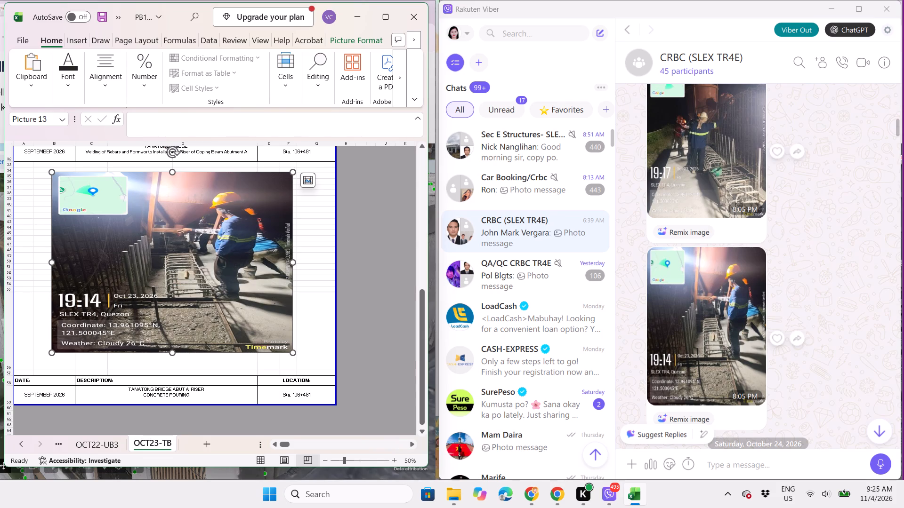
click(183, 349)
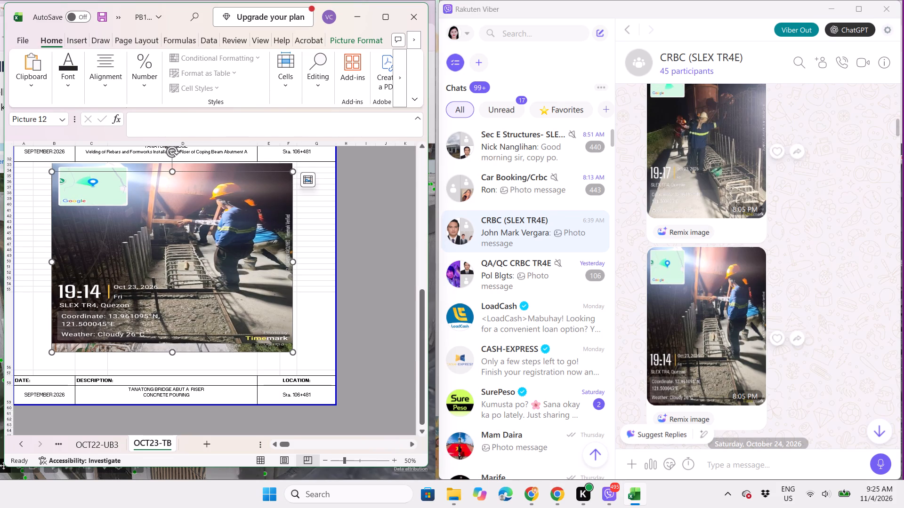
key(Delete)
Move the concrete pouring photo down to centre it in the lower block's photo area, and save the workbook.
click(185, 300)
key(Down)
key(Down)
key(Down)
key(Down)
key(Down)
key(Down)
key(Down)
key(Down)
key(Down)
key(Down)
key(Down)
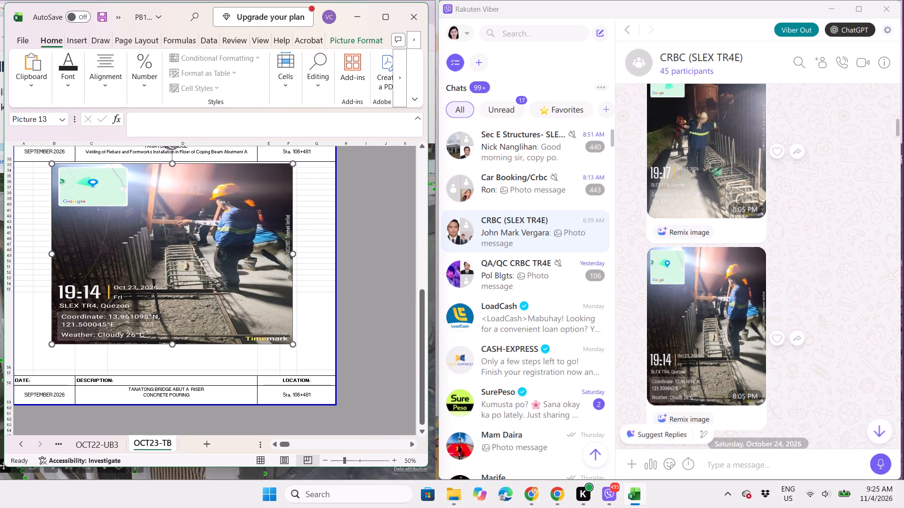
key(Down)
key(Down)
key(Down)
key(Down)
key(Down)
key(Down)
key(Down)
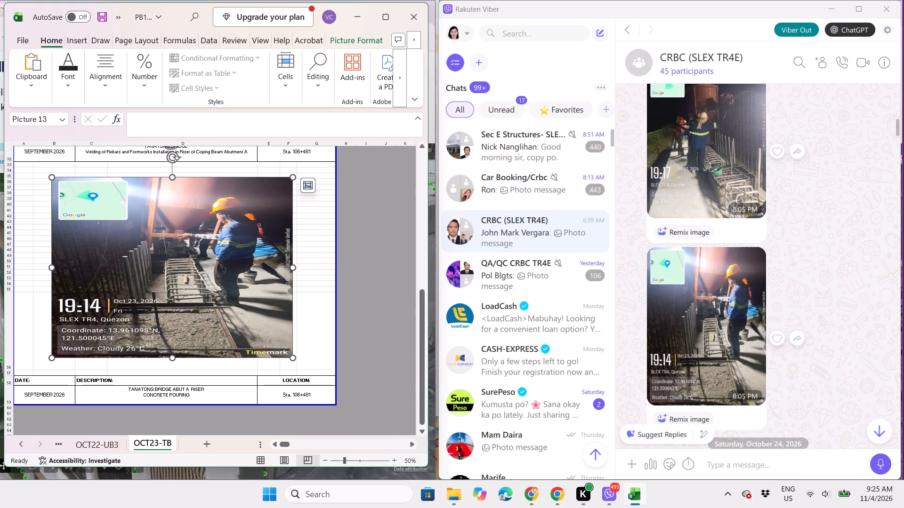
click(371, 354)
key(ctrl+s)
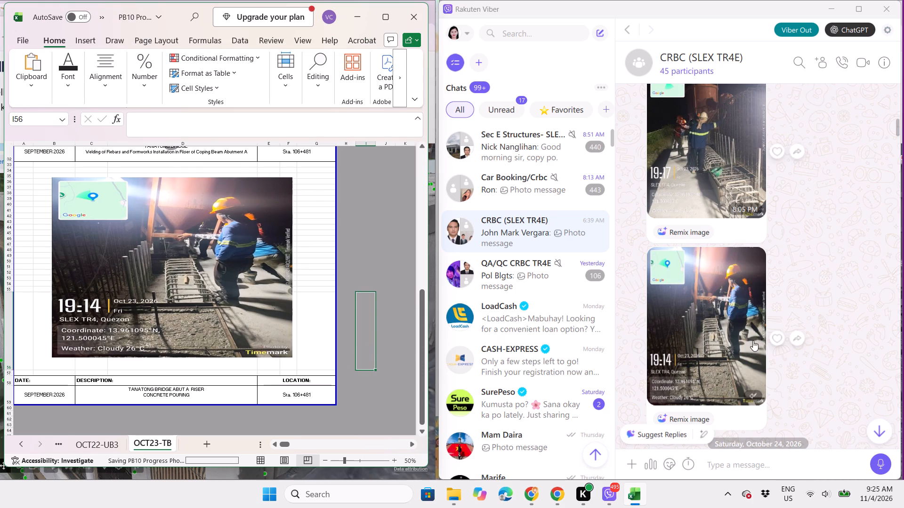
Following the October 24 Mamala Bridge post in the group chat, copy the OCT21-MAMALA sheet to the end of the workbook.
scroll(814, 308, down, 4)
scroll(785, 305, up, 2)
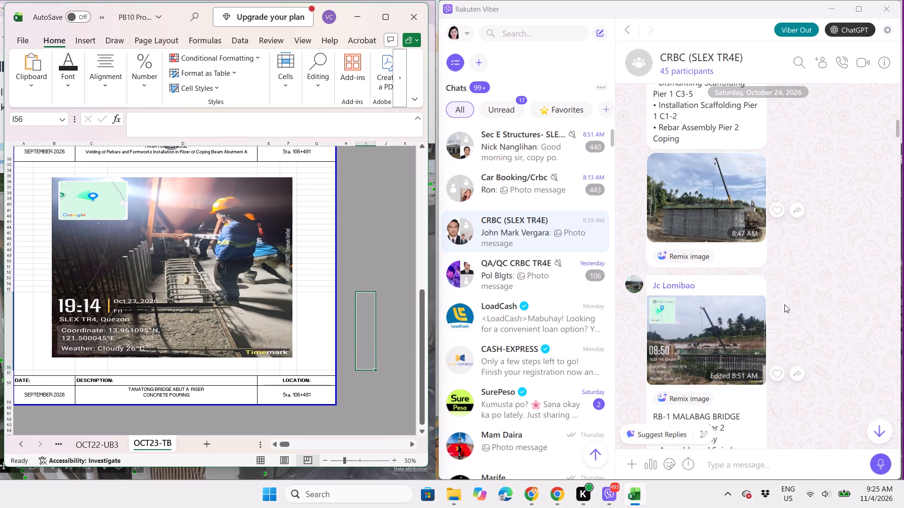
scroll(784, 304, up, 4)
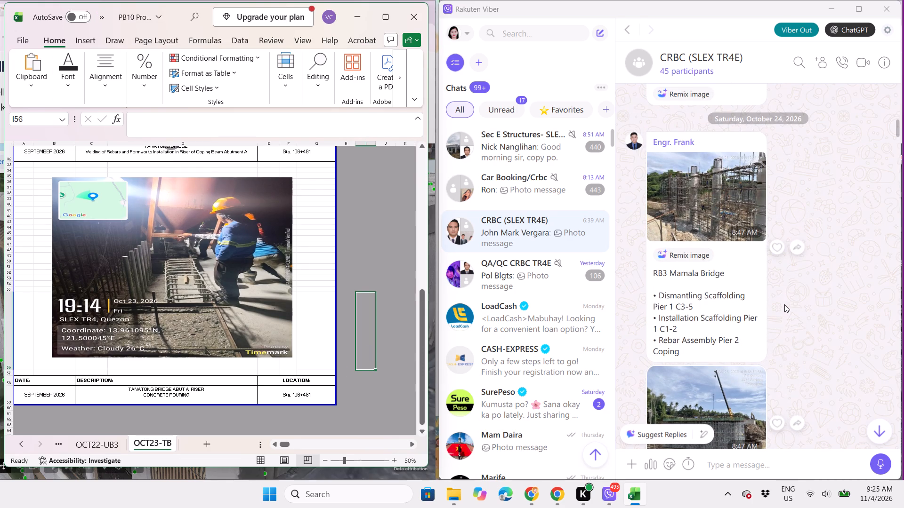
scroll(784, 304, down, 2)
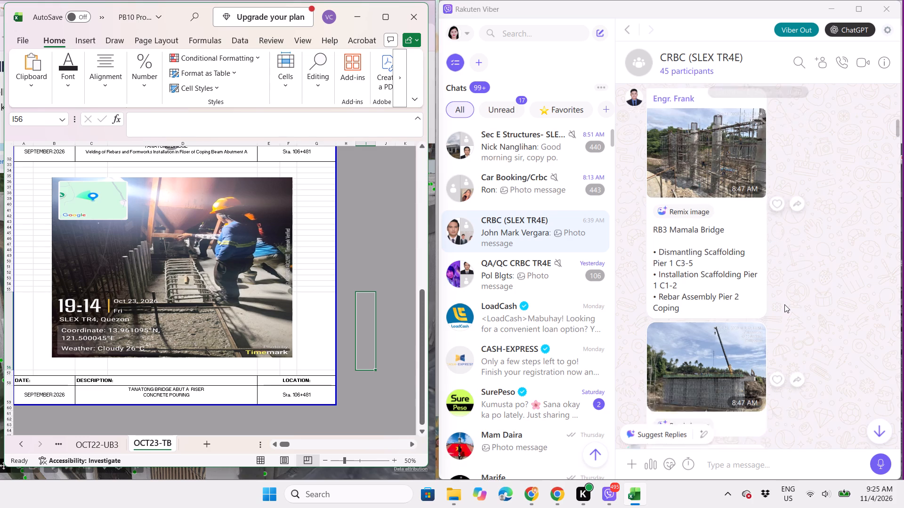
scroll(784, 304, up, 1)
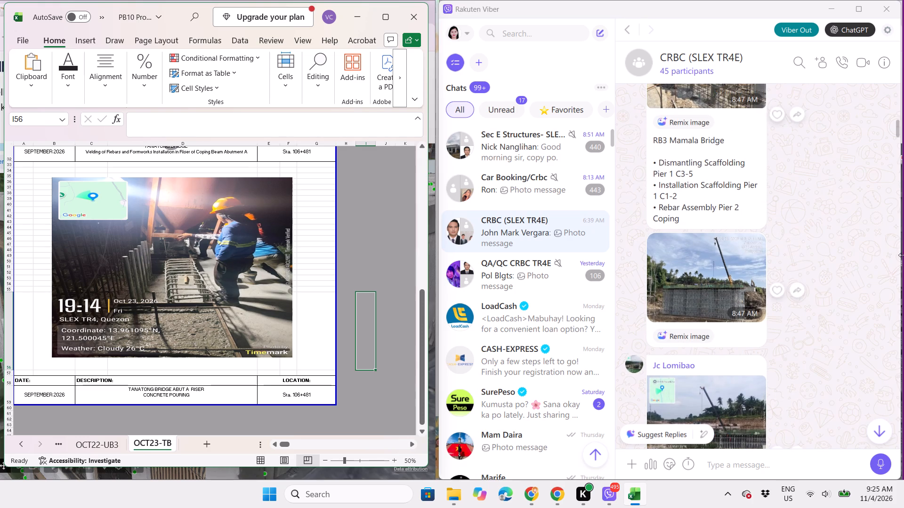
double_click(24, 442)
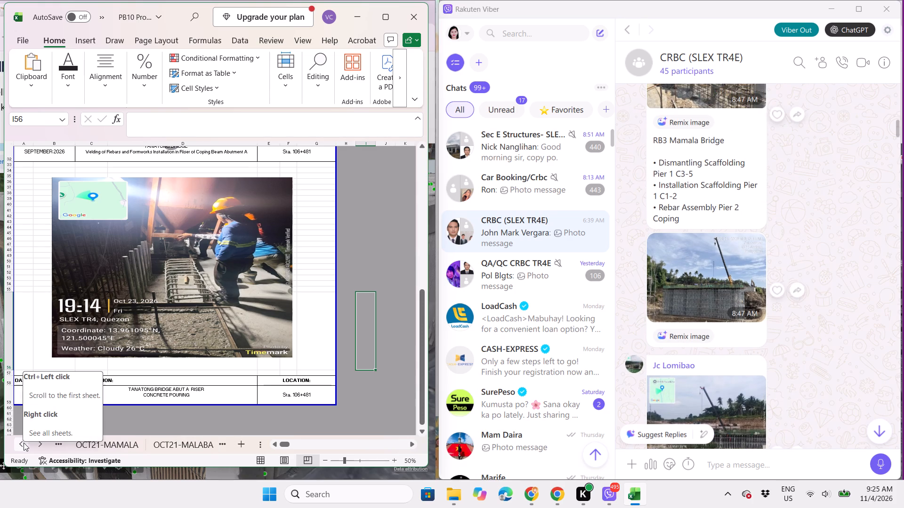
click(24, 443)
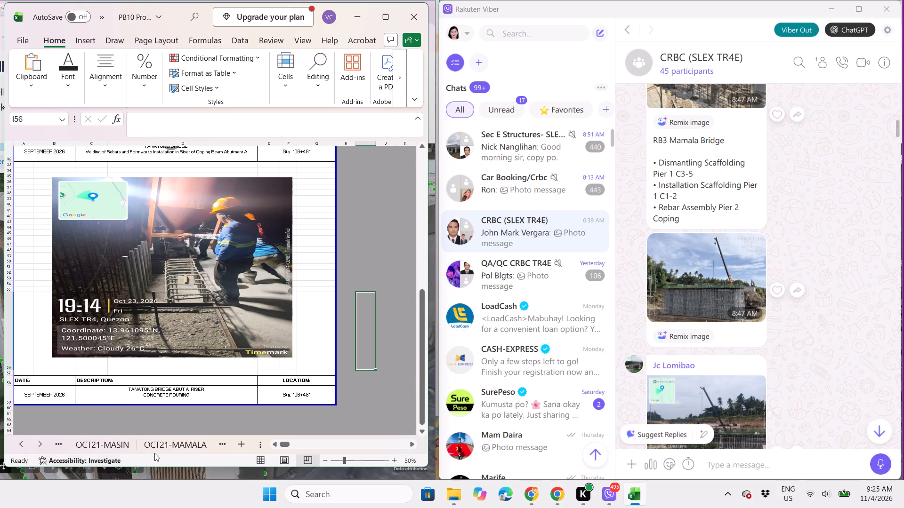
click(160, 449)
right_click(160, 449)
click(119, 445)
right_click(118, 445)
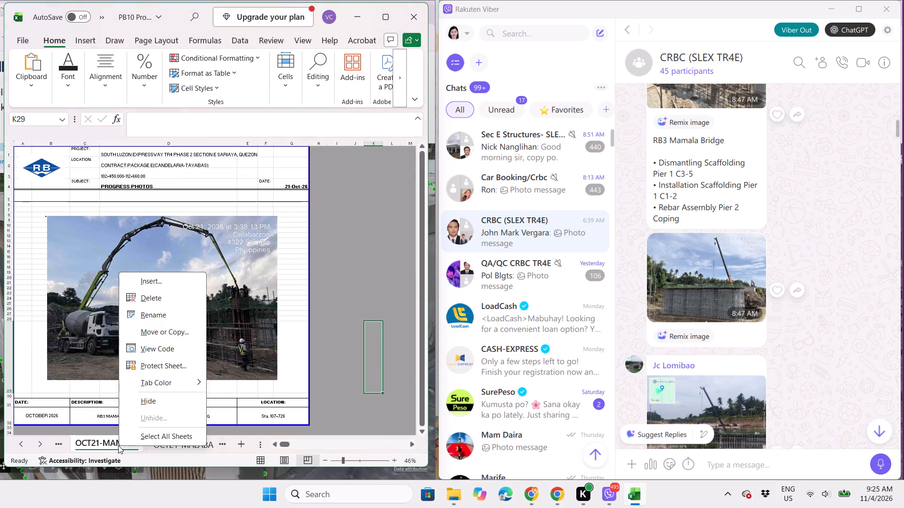
click(179, 329)
scroll(178, 352, down, 14)
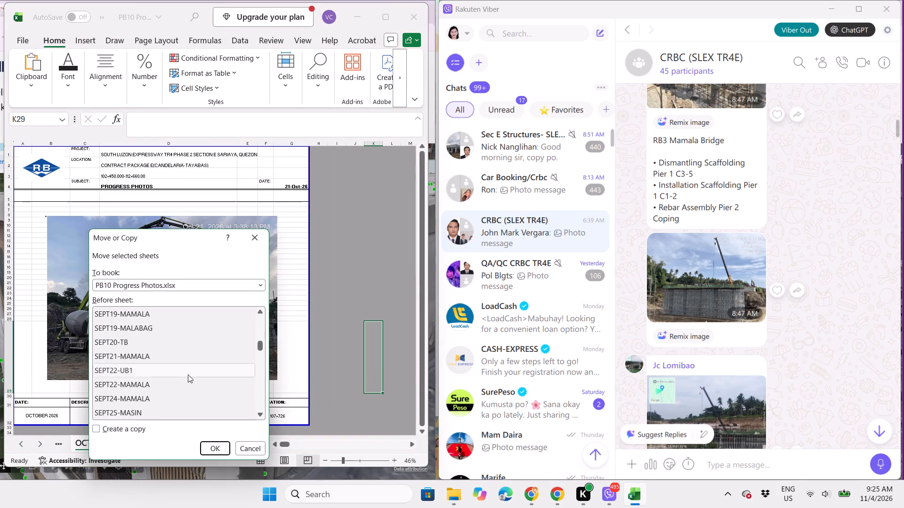
scroll(188, 374, down, 11)
drag(259, 373, 262, 427)
click(119, 421)
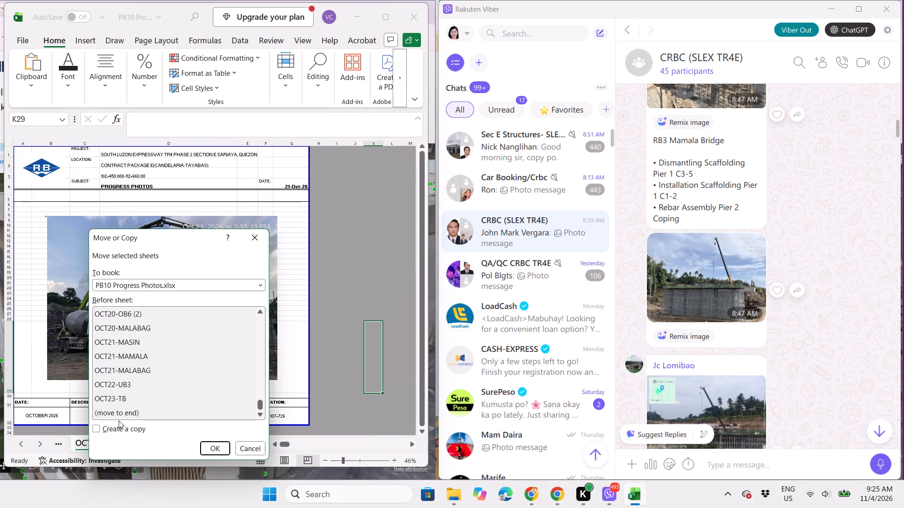
click(107, 414)
click(95, 429)
click(204, 444)
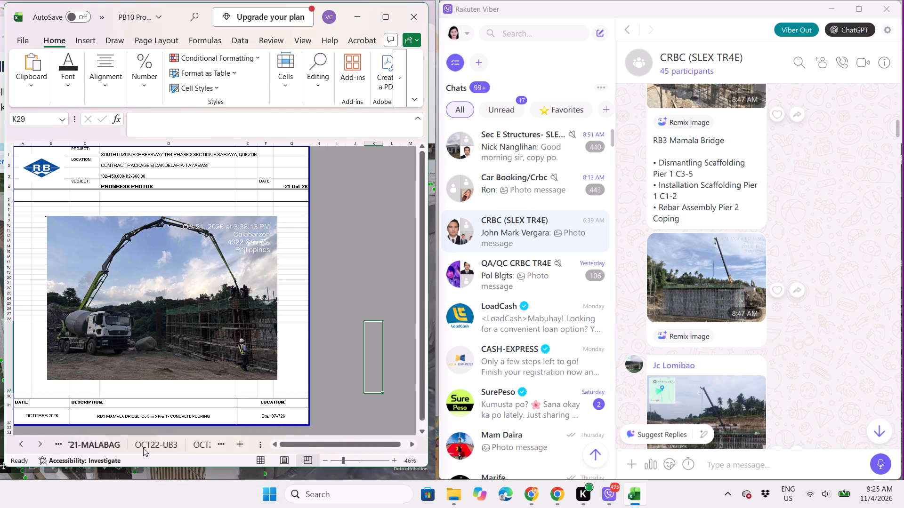
Rename the copied sheet as OCT24-MAMALA.
right_click(139, 446)
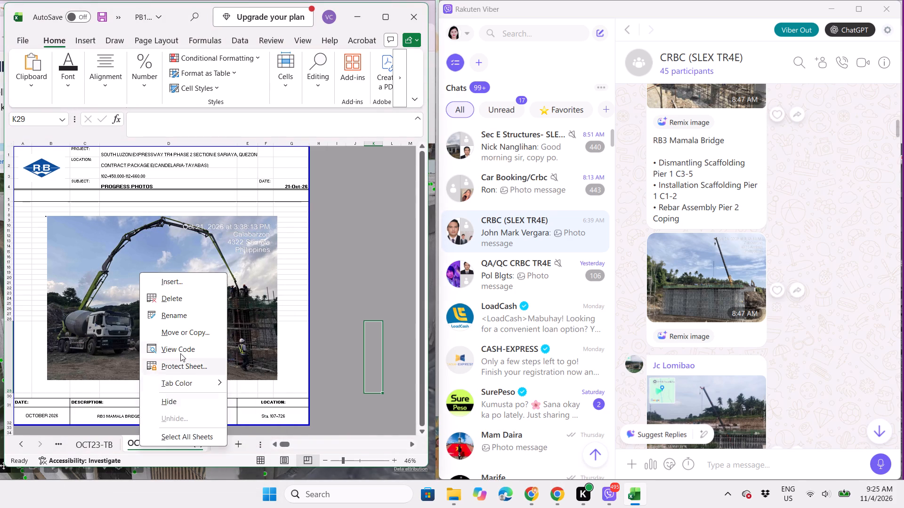
click(188, 318)
text(OCT)
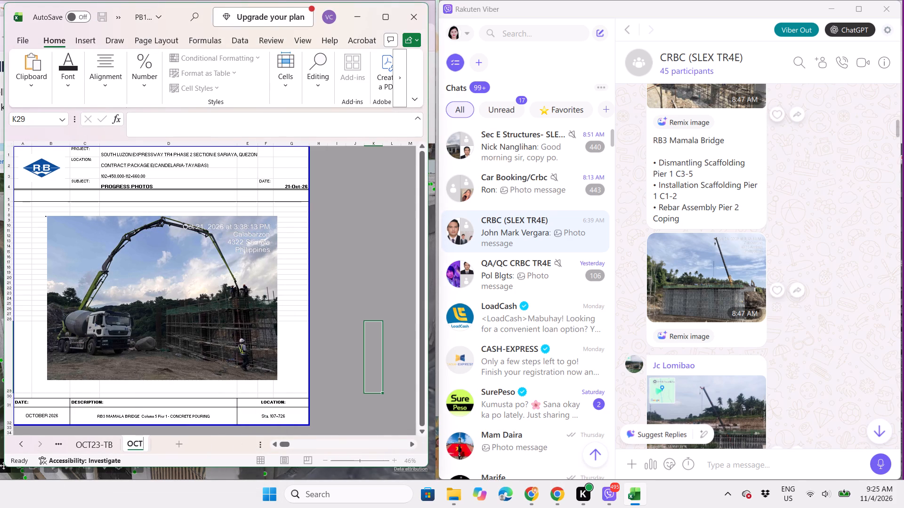
text(24-MAMALA)
click(345, 244)
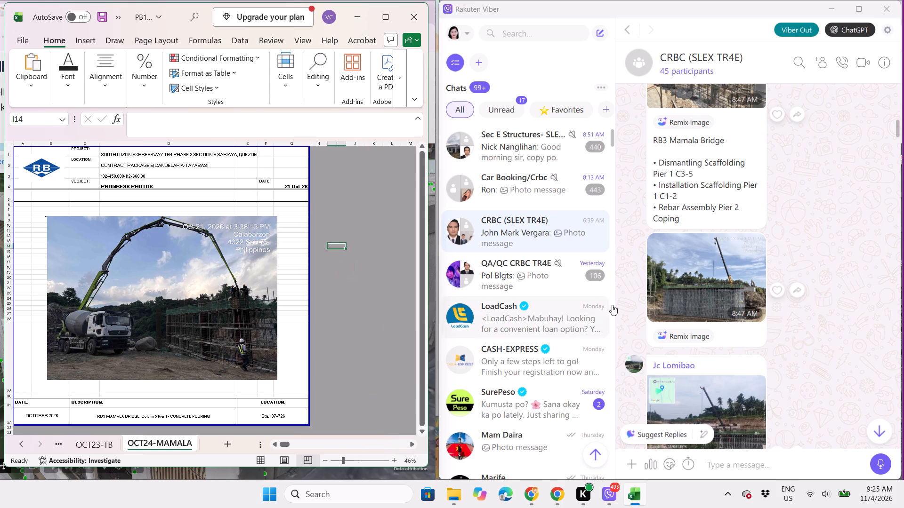
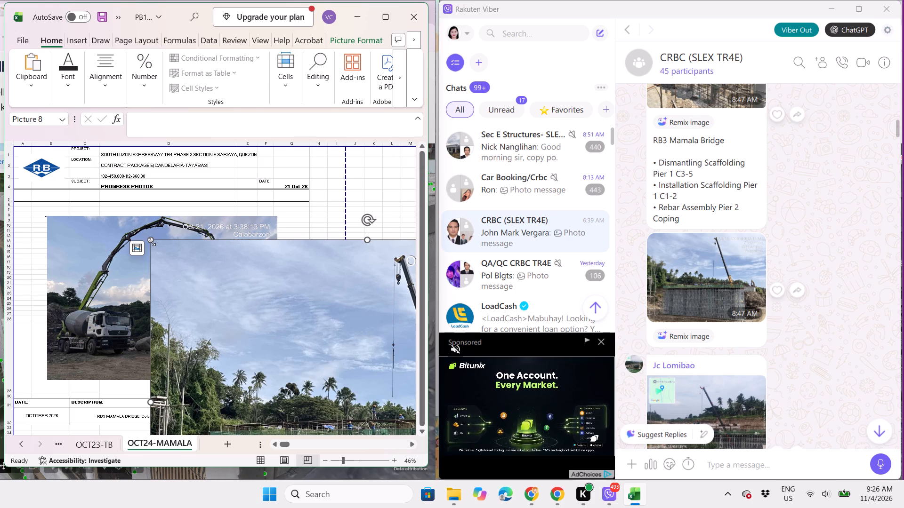
Shrink and stretch the new October 24 pier rebar photo to cover the old concrete pump truck photo exactly in the upper block.
drag(151, 241, 299, 363)
drag(337, 383, 107, 251)
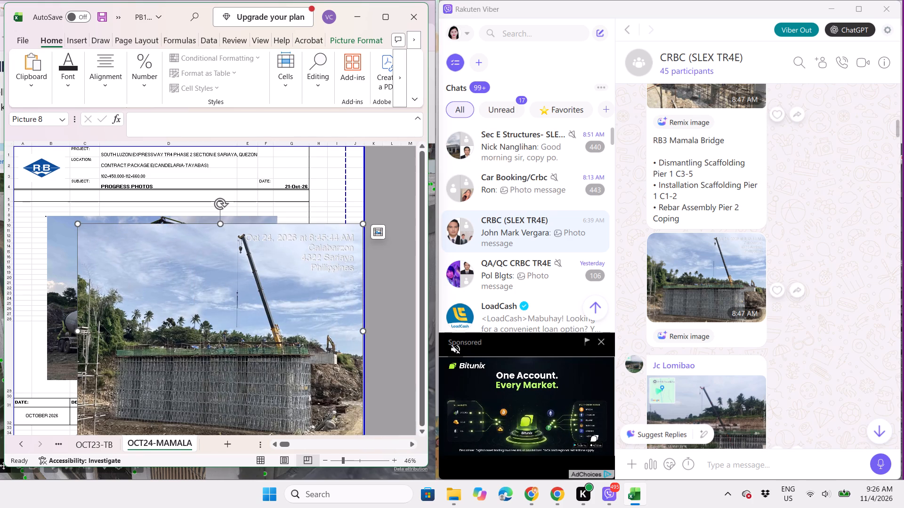
drag(79, 224, 187, 318)
drag(259, 369, 120, 278)
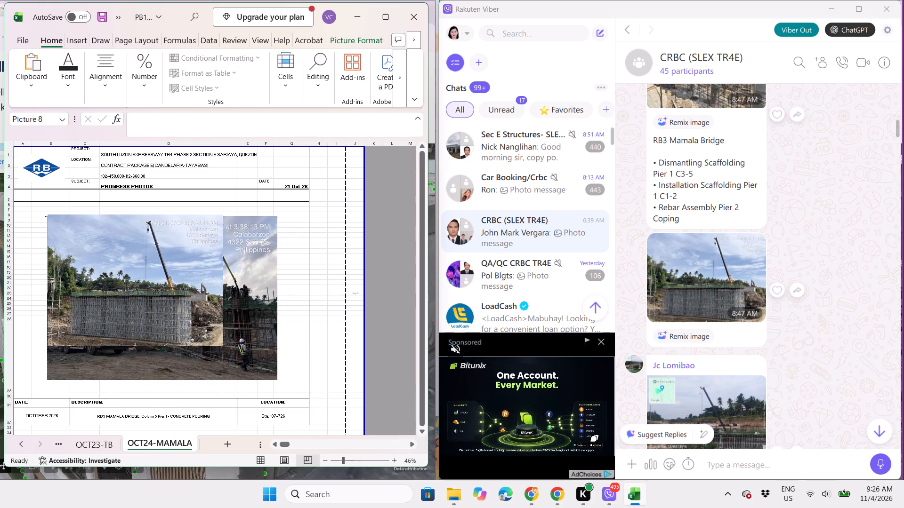
drag(120, 278, 119, 279)
drag(225, 284, 274, 291)
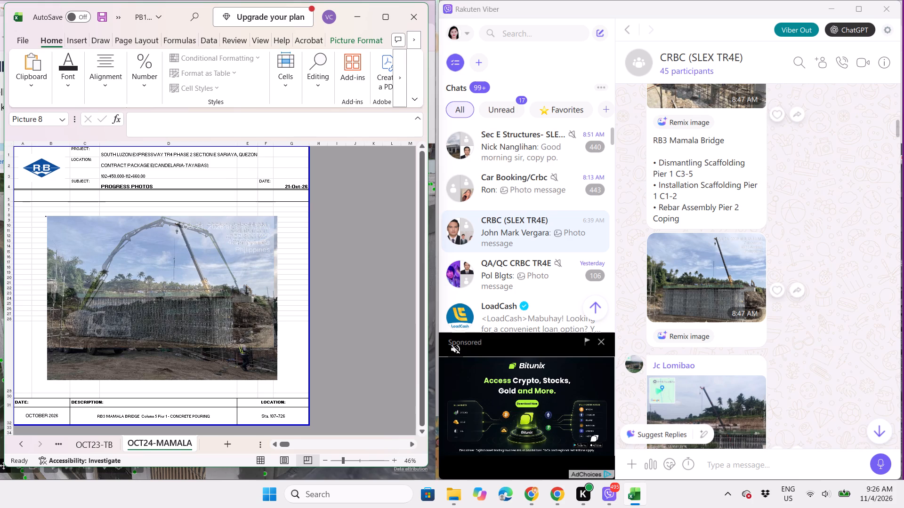
drag(274, 291, 277, 292)
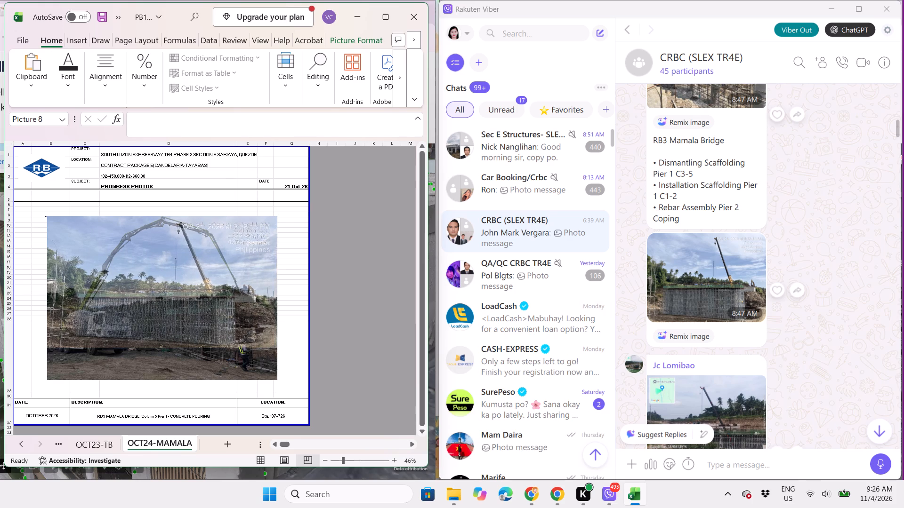
drag(277, 292, 278, 293)
drag(163, 349, 162, 349)
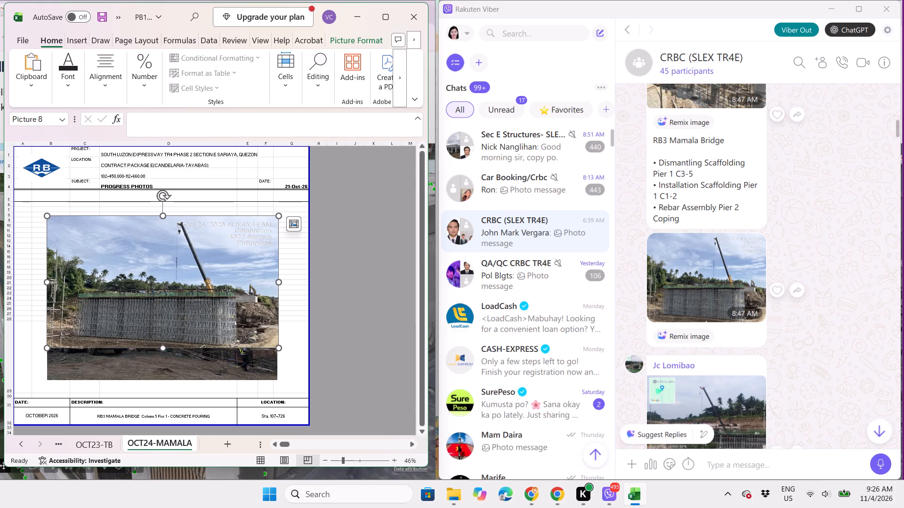
drag(162, 349, 163, 380)
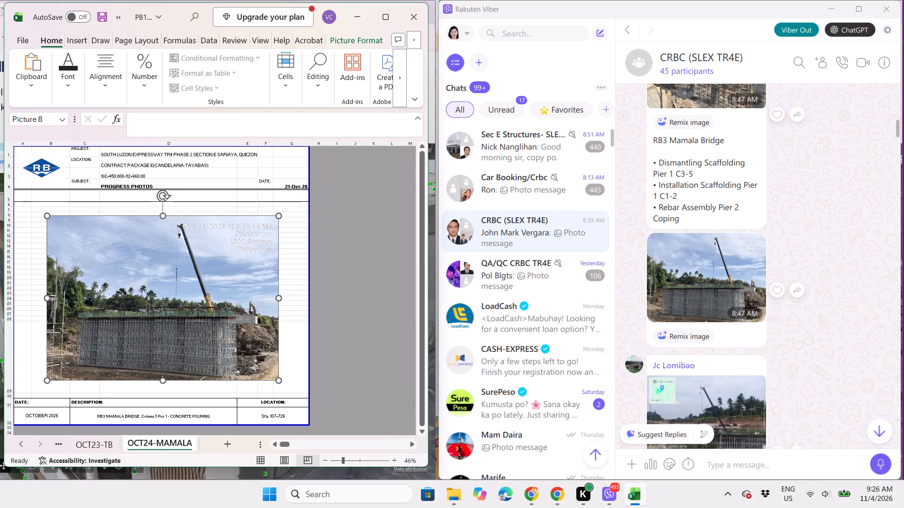
click(279, 299)
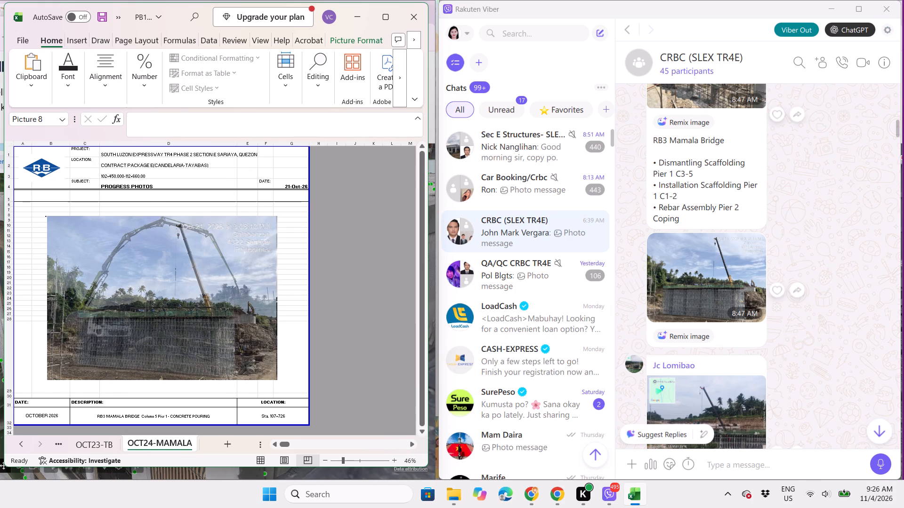
Nudge the new pier rebar photo upward to expose the old pump truck photo underneath, and delete the old photo.
click(242, 307)
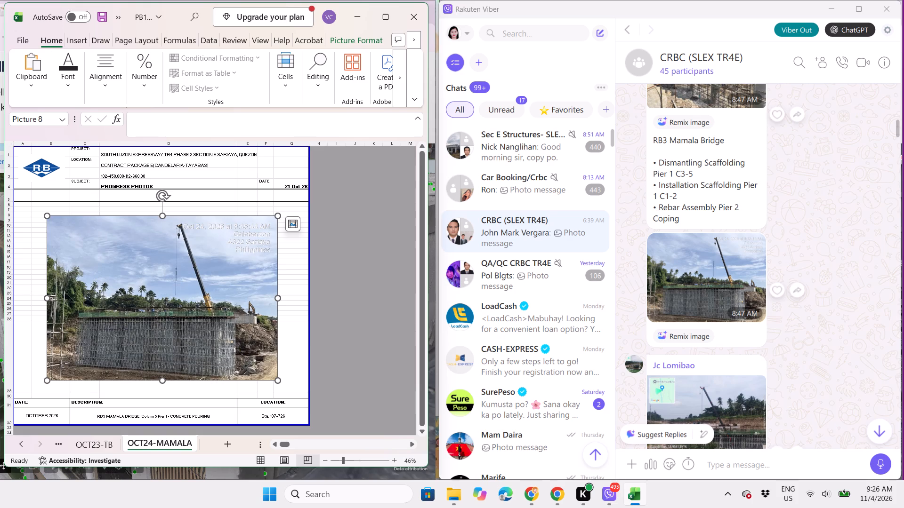
key(Up)
key(Up)
key(Up)
key(Up)
key(Up)
key(Up)
key(Up)
key(Up)
key(Up)
key(Up)
key(Up)
key(Up)
key(Up)
key(Up)
click(211, 377)
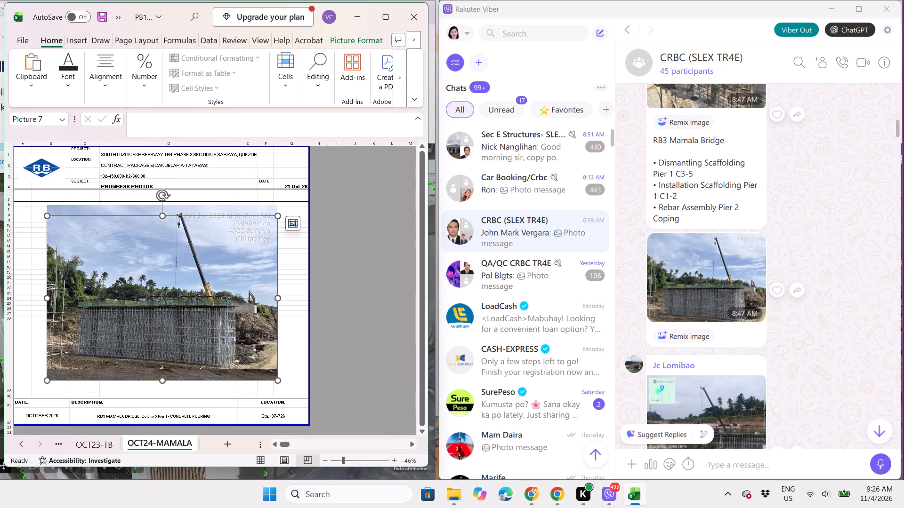
key(Delete)
Nudge the new pier rebar photo back down to centre it in the upper block's photo area.
click(191, 351)
key(Down)
key(Down)
key(Down)
key(Down)
key(Down)
key(Down)
key(Down)
key(Down)
key(Down)
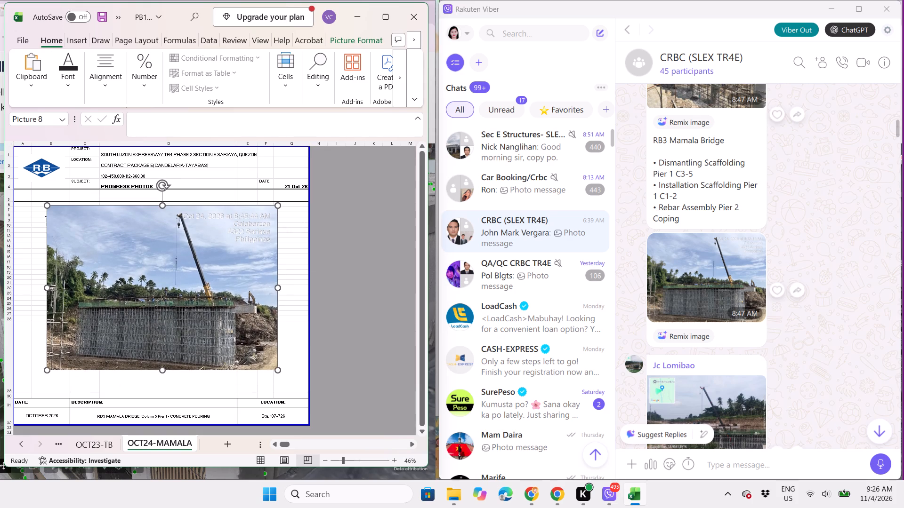
key(Down)
key(Down)
key(Down)
key(Down)
key(Down)
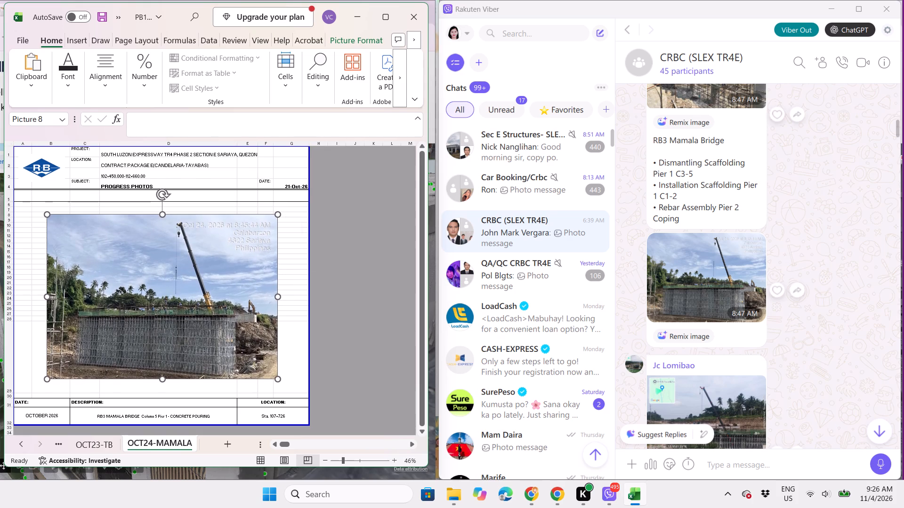
key(Down)
Change the upper block's date in cell G4 to 10/24/2026.
click(288, 188)
click(152, 121)
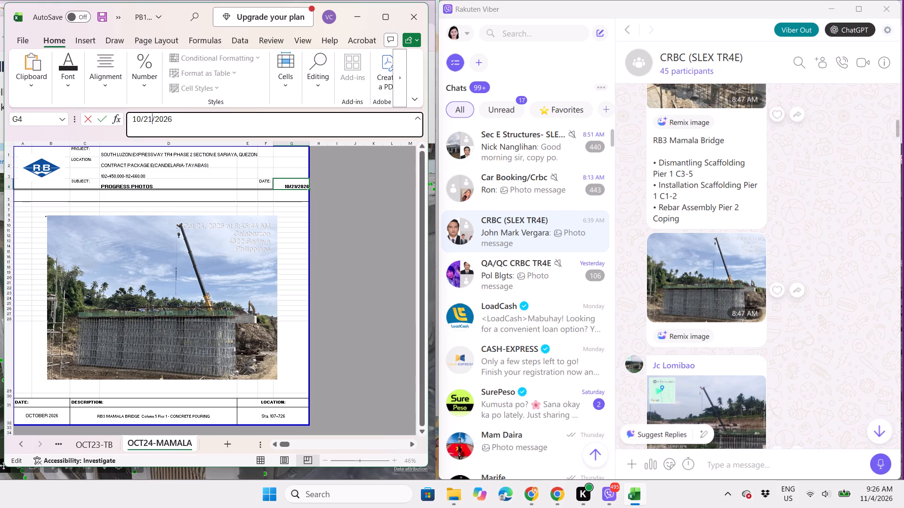
key(BackSpace)
key(4)
click(366, 360)
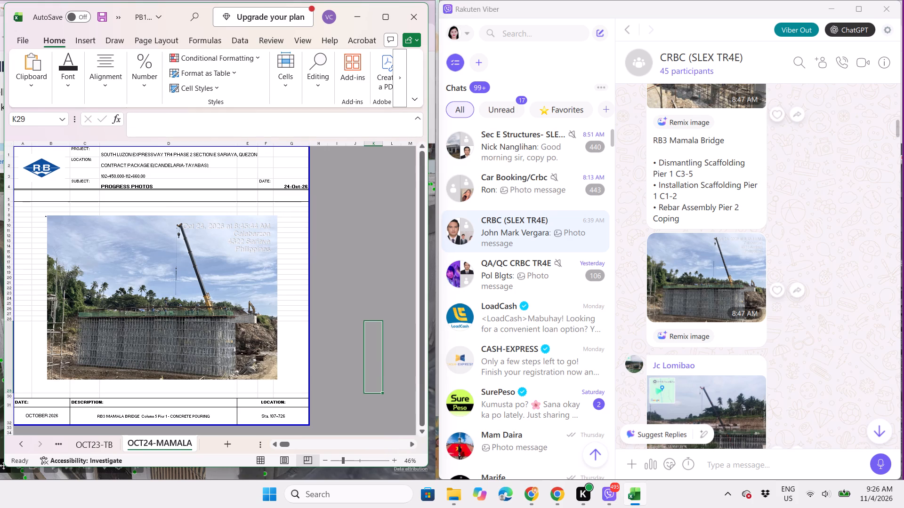
In the Viber group chat's RB3 Mamala Bridge post, select text in the "Installation Scaffolding Pier 1 C1-2" item.
drag(678, 199, 664, 195)
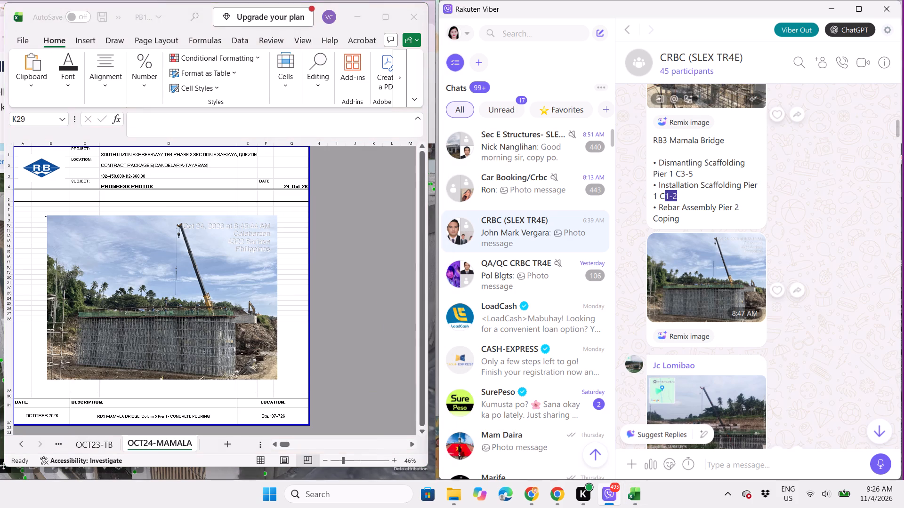
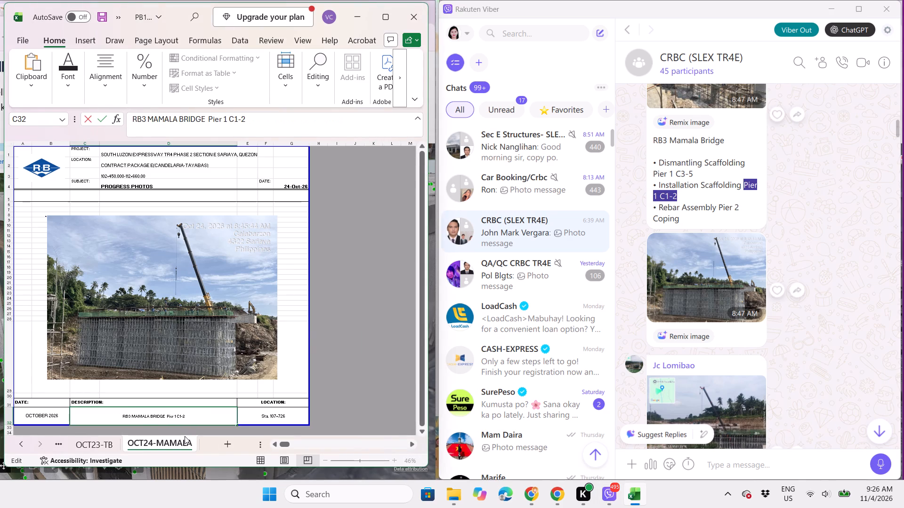
Add "INSTALLATION OF SCAFFOLDING" as a second line after "RB3 MAMALA BRIDGE Pier 1 C1-2" in description cell C32.
key(space)
key(space)
key(space)
key(space)
key(space)
text(INS)
key(BackSpace)
key(BackSpace)
key(BackSpace)
key(space)
key(space)
key(space)
key(space)
key(space)
key(space)
key(space)
key(space)
key(space)
key(space)
key(space)
key(space)
key(space)
key(space)
key(space)
key(space)
key(space)
key(space)
key(space)
key(space)
key(space)
key(space)
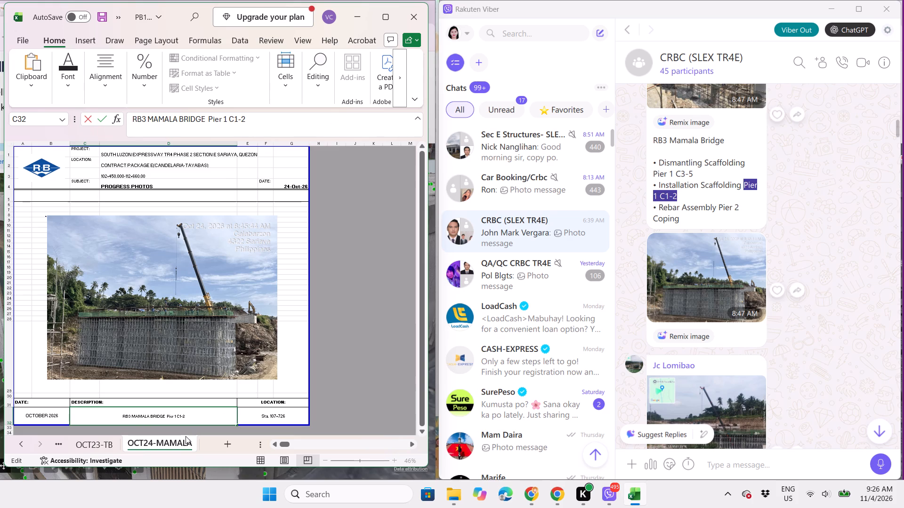
key(space)
key(space)
key(space)
key(space)
key(space)
key(space)
text(INS)
text(TALLA)
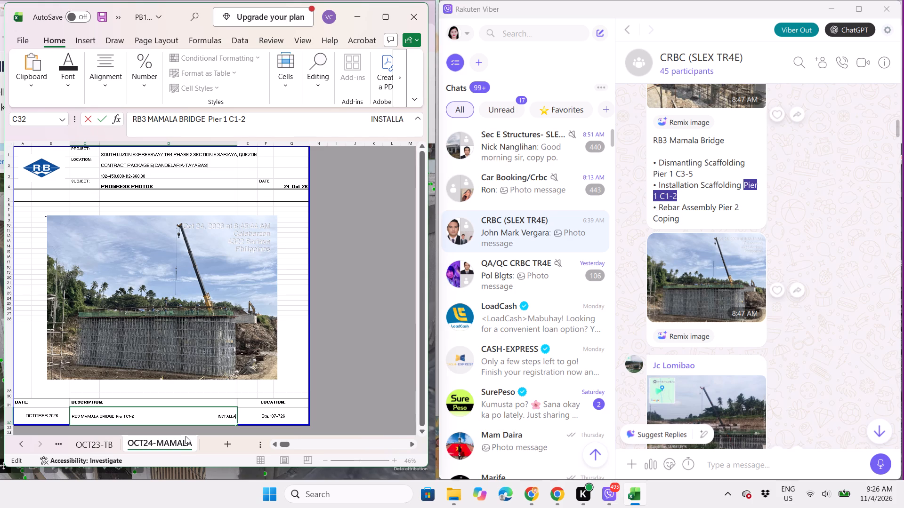
text(TION)
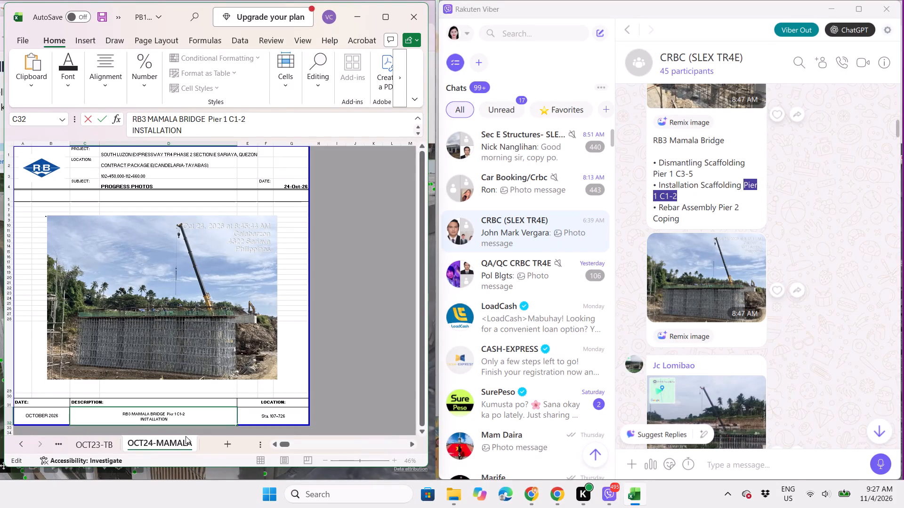
key(space)
text(OD=)
key(BackSpace)
key(BackSpace)
key(BackSpace)
text(OF SCAFFOD)
key(BackSpace)
text(LDINF)
key(BackSpace)
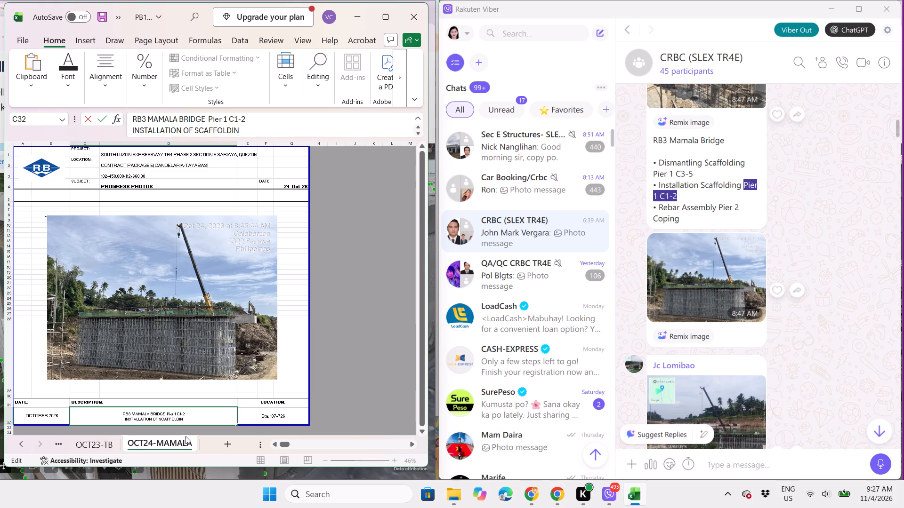
key(g)
click(331, 379)
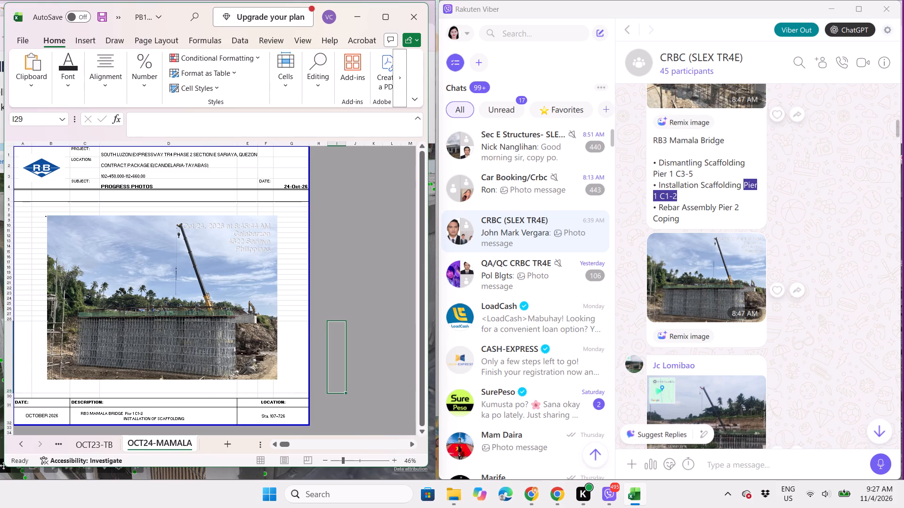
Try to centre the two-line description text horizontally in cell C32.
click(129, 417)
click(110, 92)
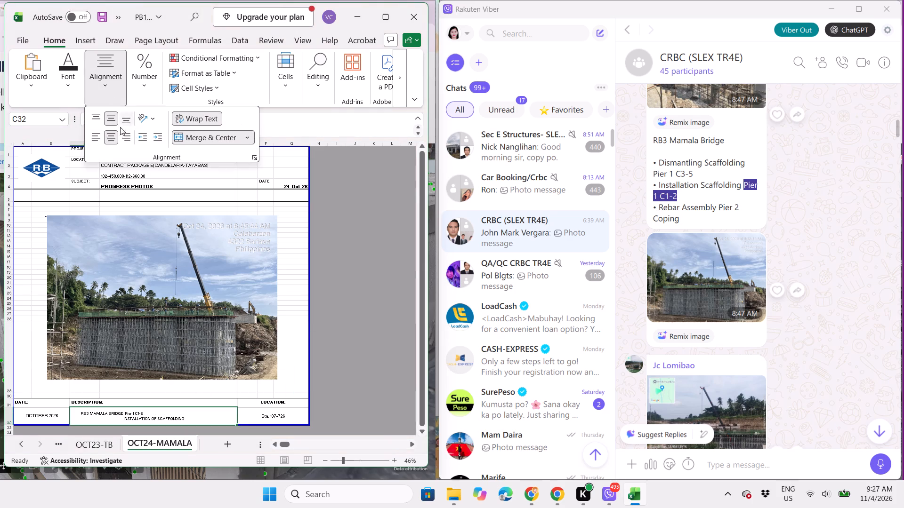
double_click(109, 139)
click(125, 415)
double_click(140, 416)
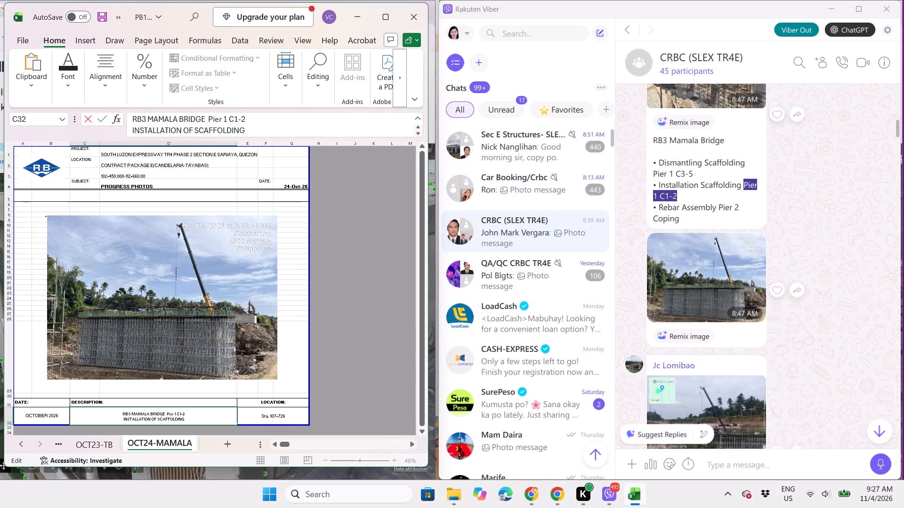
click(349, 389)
Save the PB10 progress photos workbook.
key(ctrl+s)
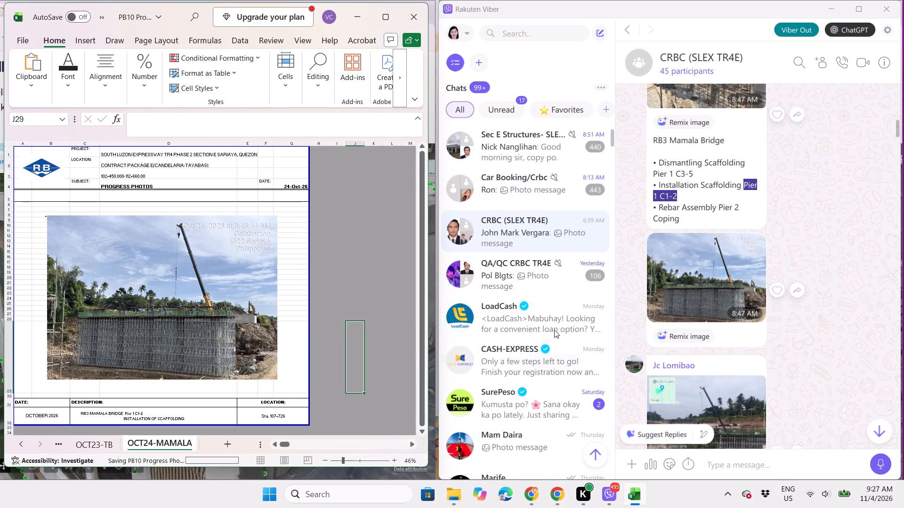
In the Viber group chat, look through the October 24, 2026 posts that follow the RB3 Mamala Bridge photos.
scroll(710, 303, down, 4)
scroll(710, 304, up, 2)
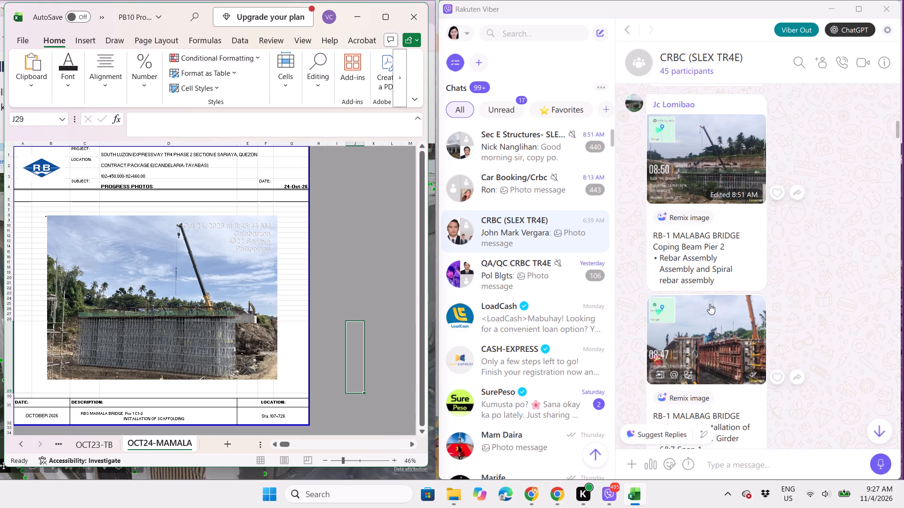
scroll(656, 357, down, 2)
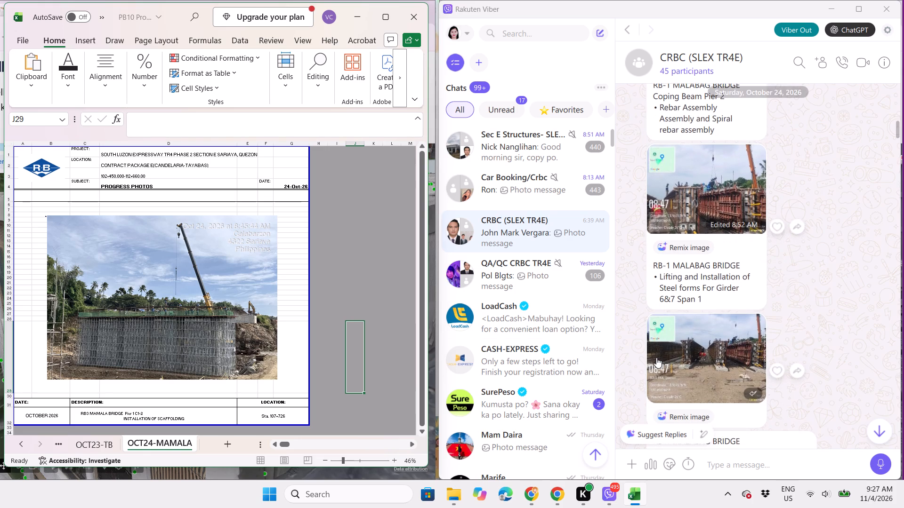
scroll(656, 357, down, 1)
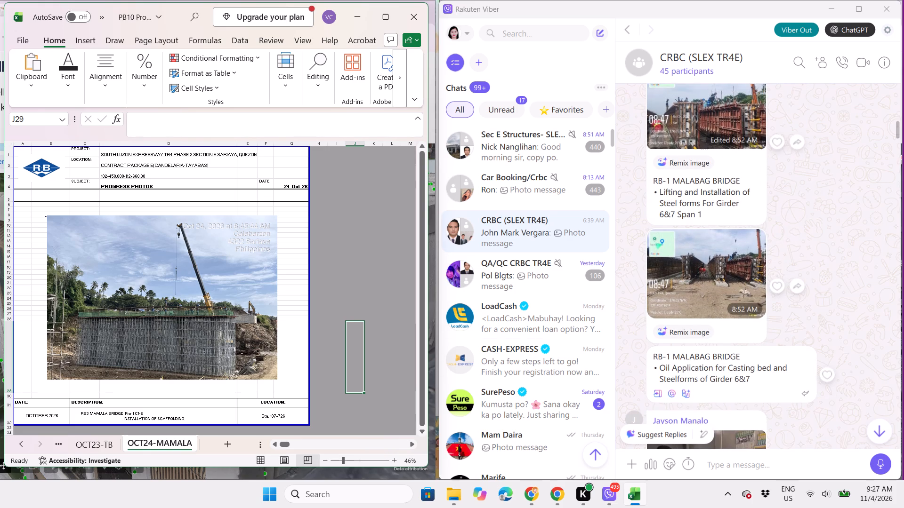
scroll(656, 357, down, 8)
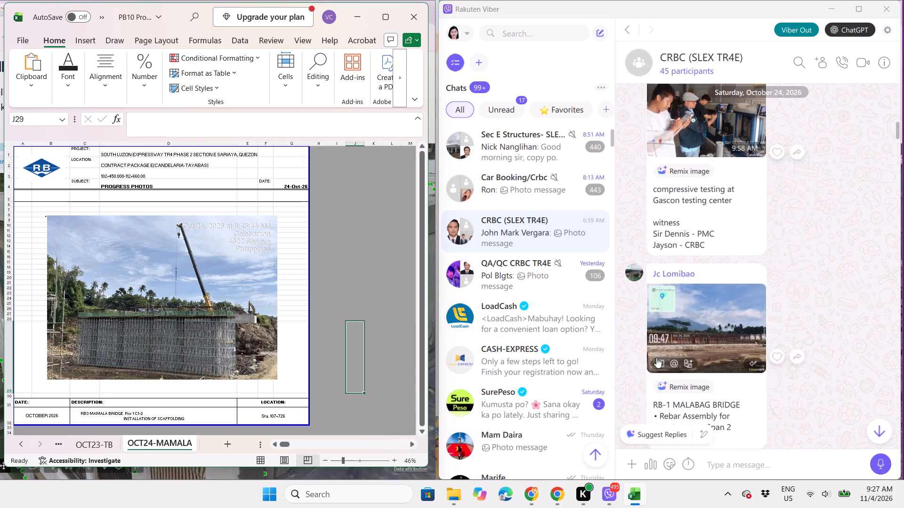
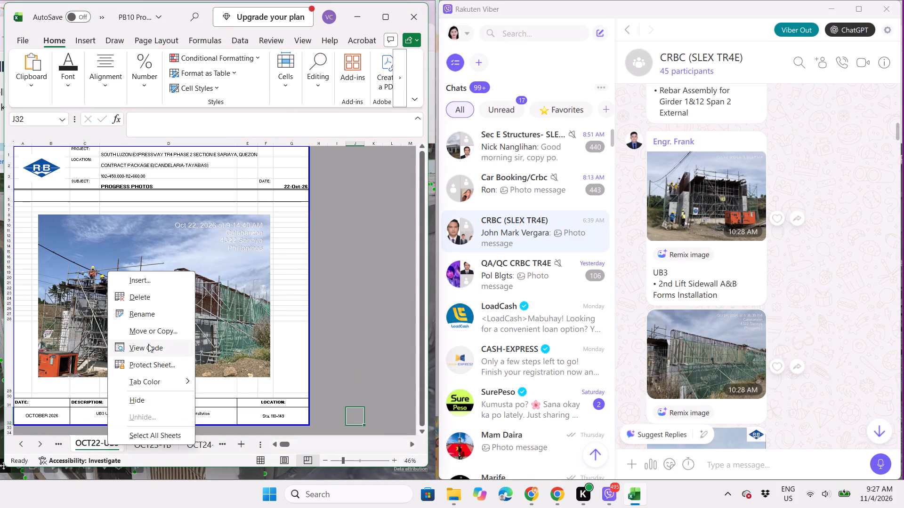
Create a copy of the OCT22-UB3 sheet at the end of the PB10 Progress Photos workbook.
click(156, 334)
scroll(207, 363, down, 9)
drag(236, 342, 235, 428)
click(87, 410)
click(85, 414)
click(72, 432)
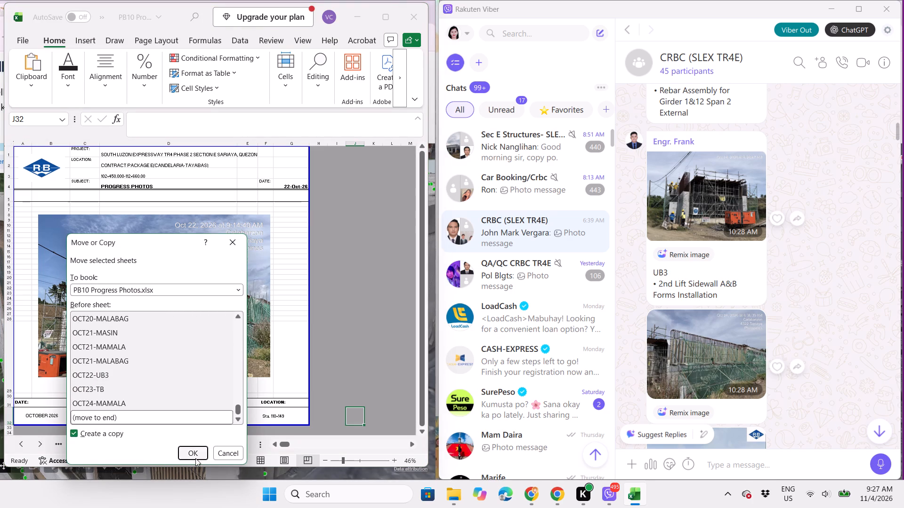
click(195, 458)
Rename the copied UB3 sheet as OCT24-UB3.
right_click(124, 447)
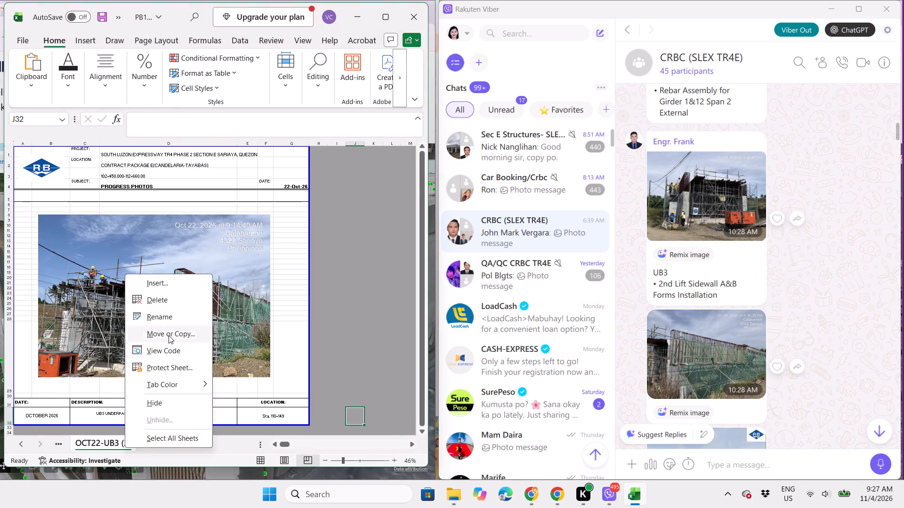
click(171, 321)
text(OCT)
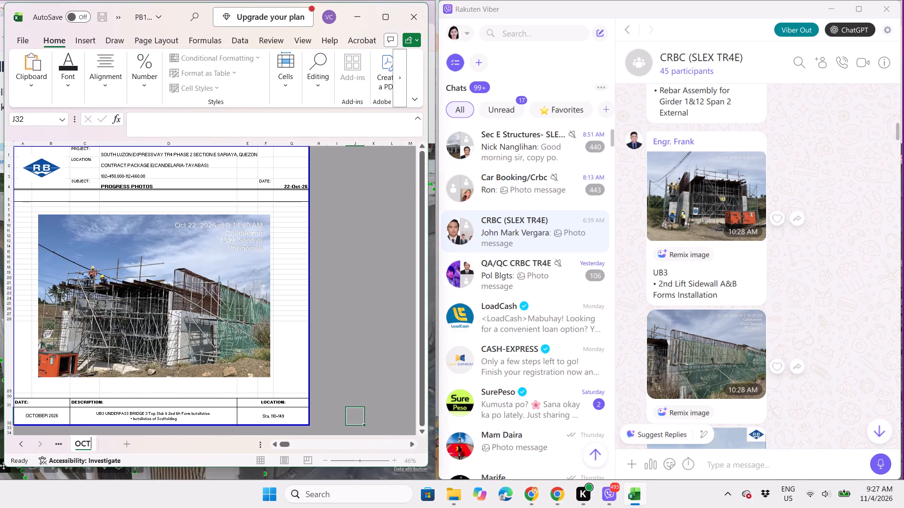
text(24-UB3)
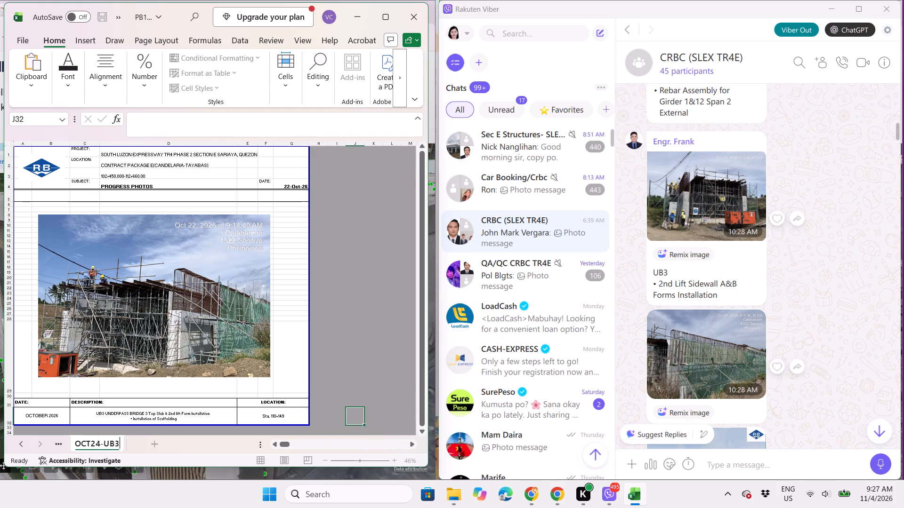
Edit the date in cell G4 of the OCT24-UB3 sheet, removing the last digit of the day.
click(289, 183)
click(152, 121)
key(BackSpace)
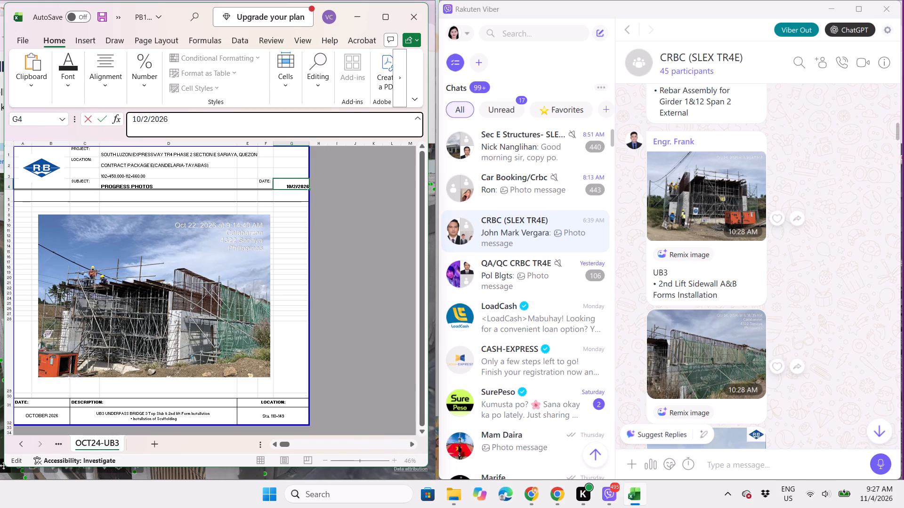
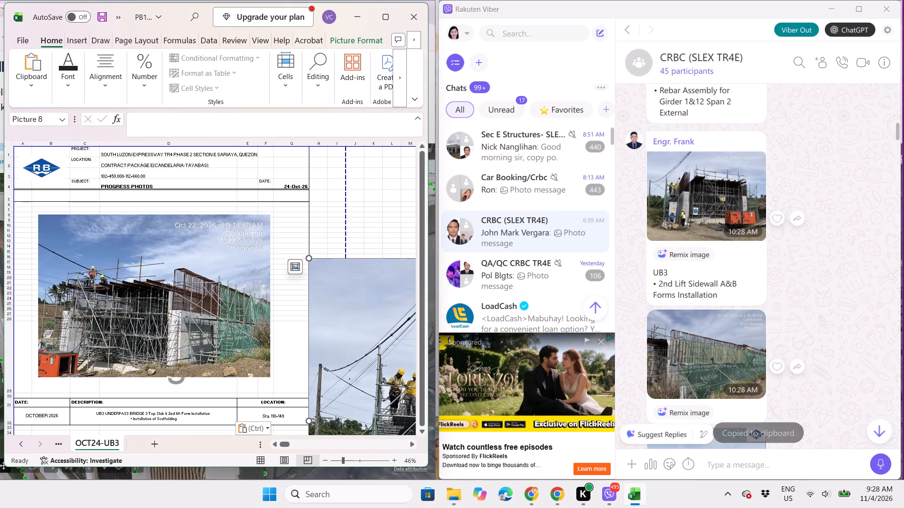
Shrink the pasted October 24 UB3 photo and align its upper-left corner with the old October 22 photo.
drag(365, 303, 153, 276)
drag(98, 233, 266, 365)
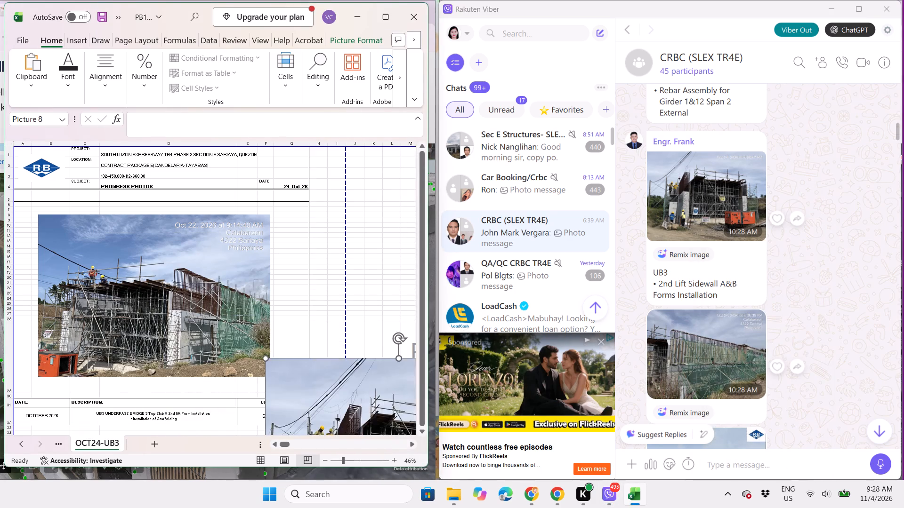
drag(305, 388, 132, 242)
drag(95, 214, 184, 296)
drag(235, 318, 236, 319)
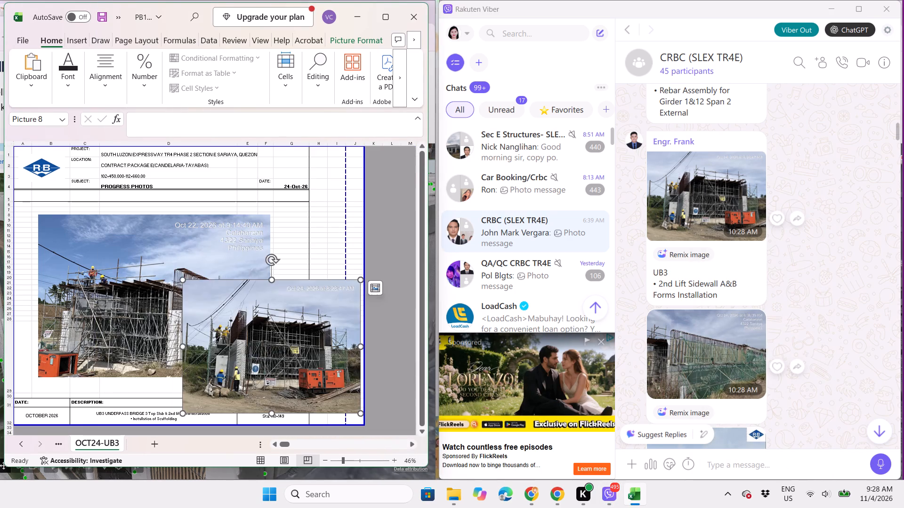
drag(236, 319, 91, 253)
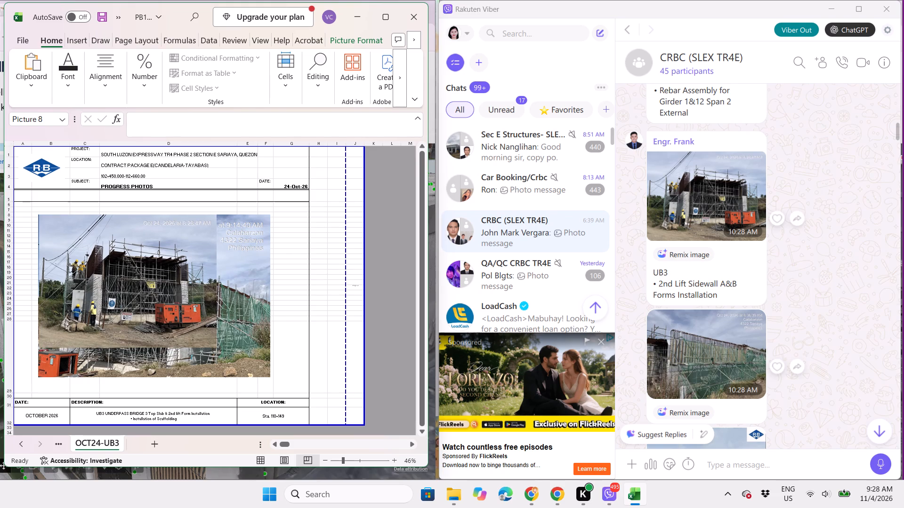
drag(91, 253, 90, 253)
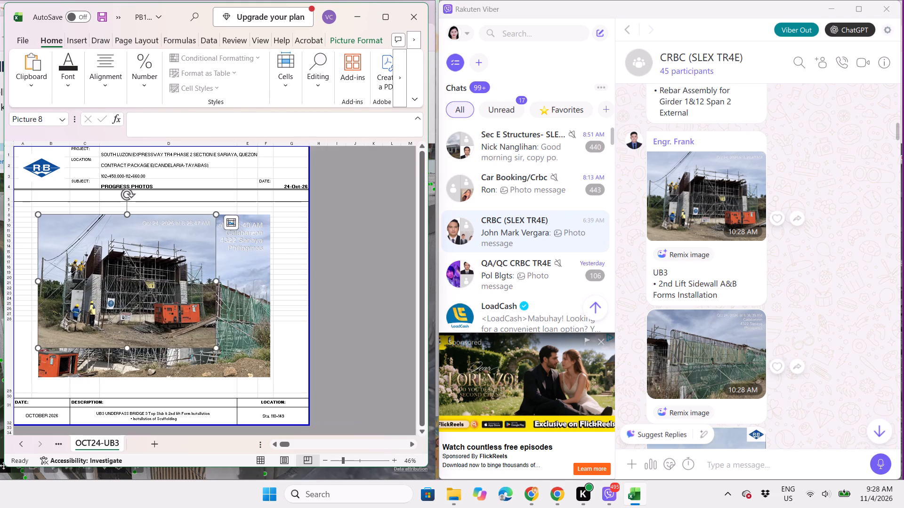
Enlarge the October 24 photo to match the old photo's width and height, covering it.
drag(214, 348, 234, 377)
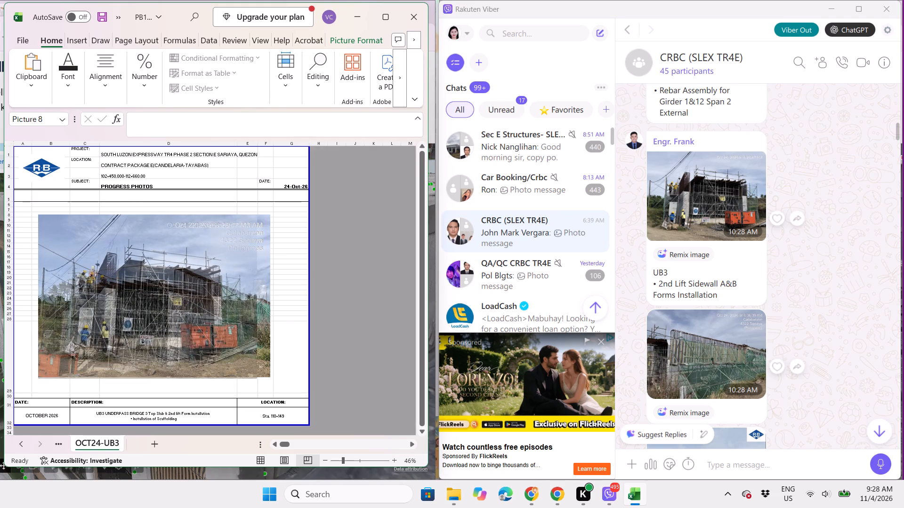
drag(234, 377, 234, 376)
drag(255, 295, 267, 297)
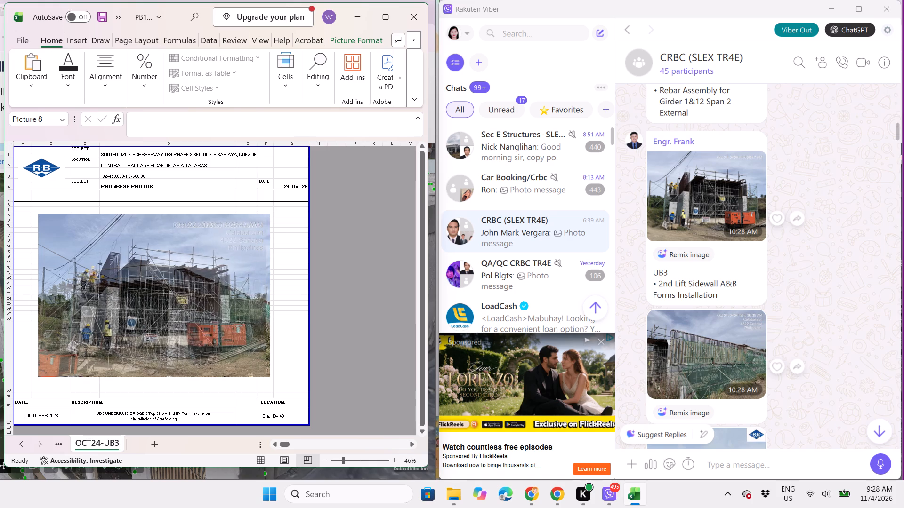
drag(267, 297, 271, 297)
Nudge the October 24 photo upward to expose the old October 22 photo underneath, and delete the old one.
click(156, 377)
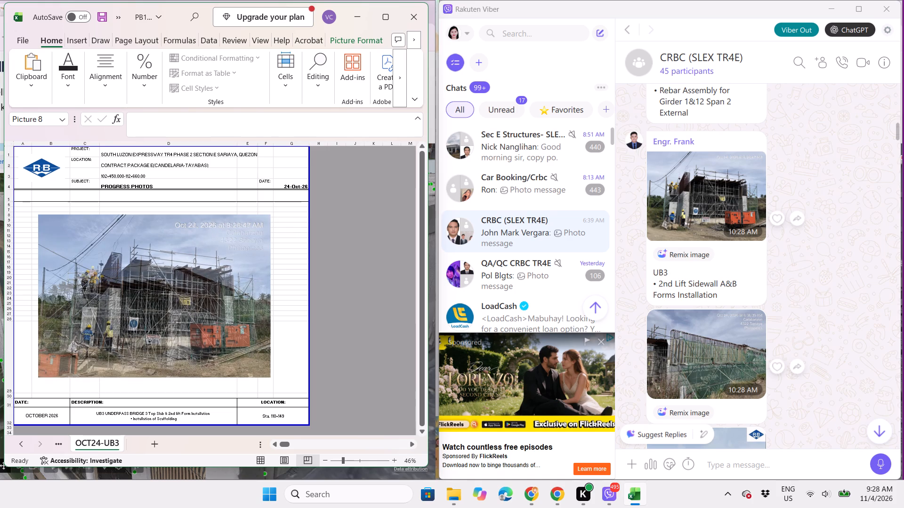
click(174, 356)
key(Up)
key(Up)
key(Up)
key(Up)
key(Up)
key(Up)
key(Up)
key(Up)
key(Up)
key(Up)
key(Up)
key(Up)
key(Up)
key(Up)
key(Up)
key(Up)
key(Up)
key(Up)
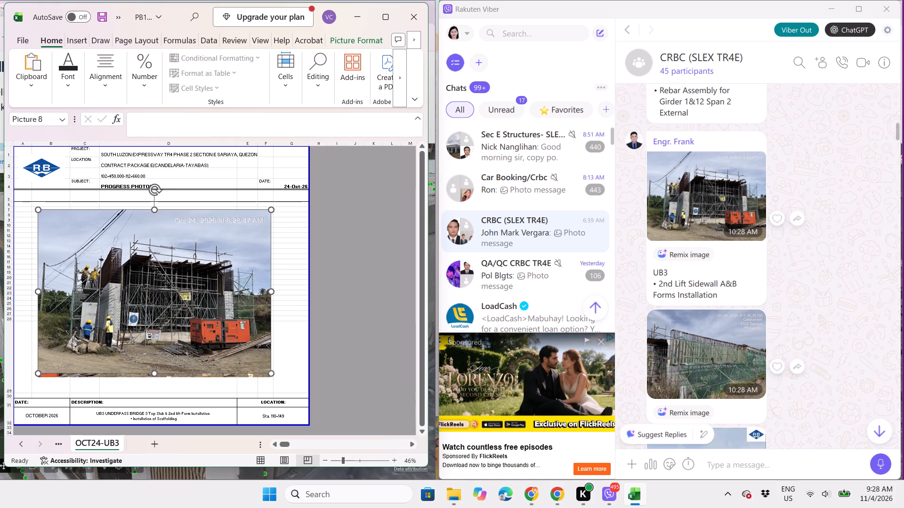
click(178, 375)
key(Delete)
Nudge the October 24 photo down into the blank photo area between the header and the description table.
click(185, 322)
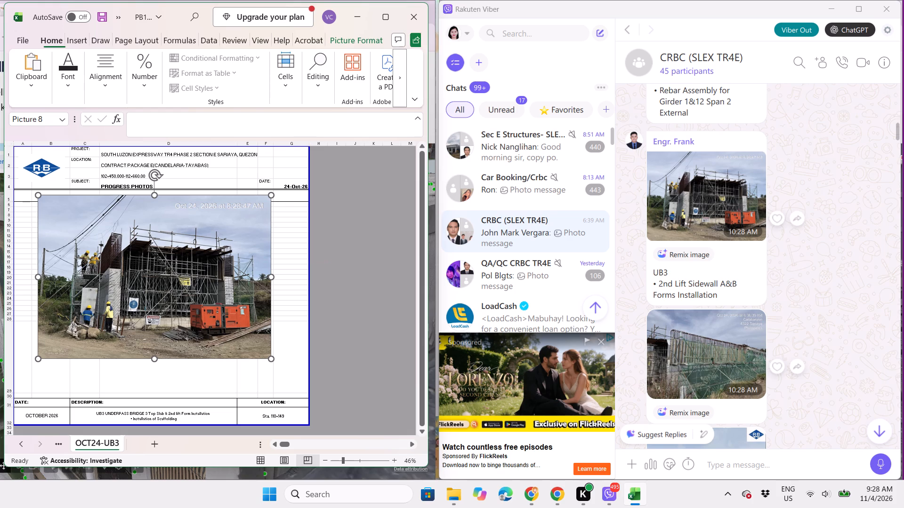
key(Down)
key(Down)
key(Down)
key(Down)
key(Down)
key(Down)
key(Down)
key(Down)
key(Down)
key(Down)
key(Down)
key(Down)
key(Down)
key(Down)
key(Down)
key(Down)
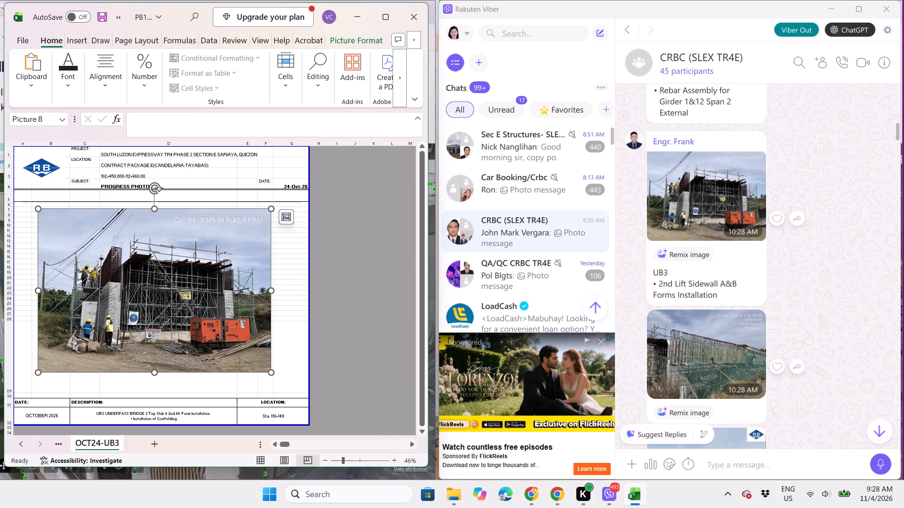
key(Down)
key(Down)
key(Down)
key(Down)
key(Down)
key(Down)
key(Down)
key(Down)
key(Down)
key(Down)
key(Down)
key(Down)
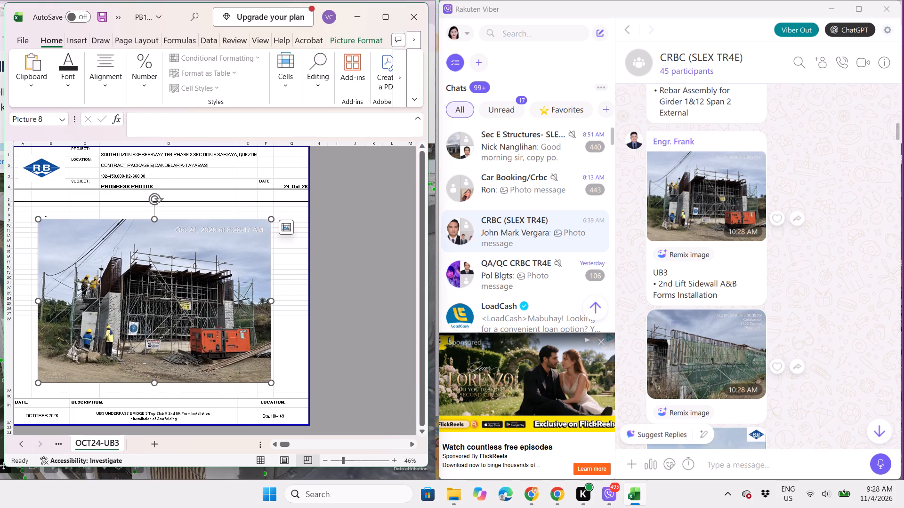
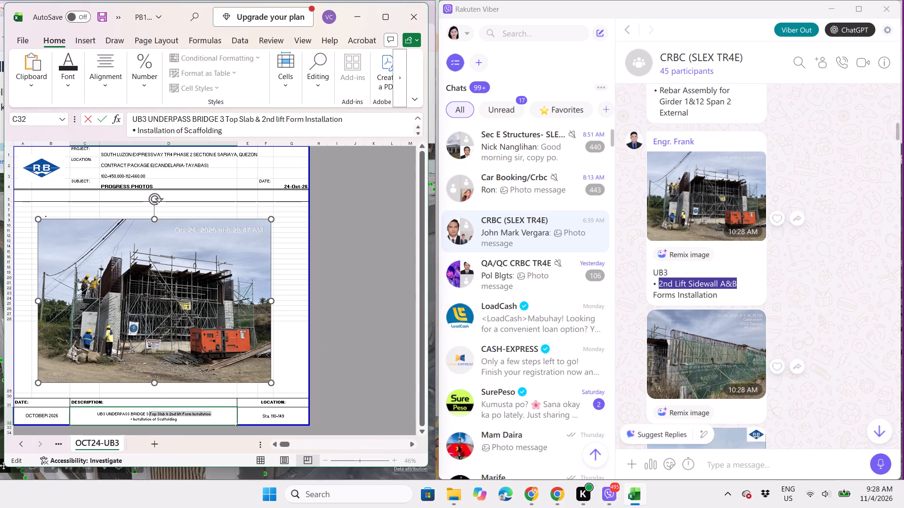
Replace the work item after "UB3 UNDERPASS BRIDGE 3" in the sheet's description with the copied chat text "2nd Lift Sidewall A&B".
key(ctrl+v)
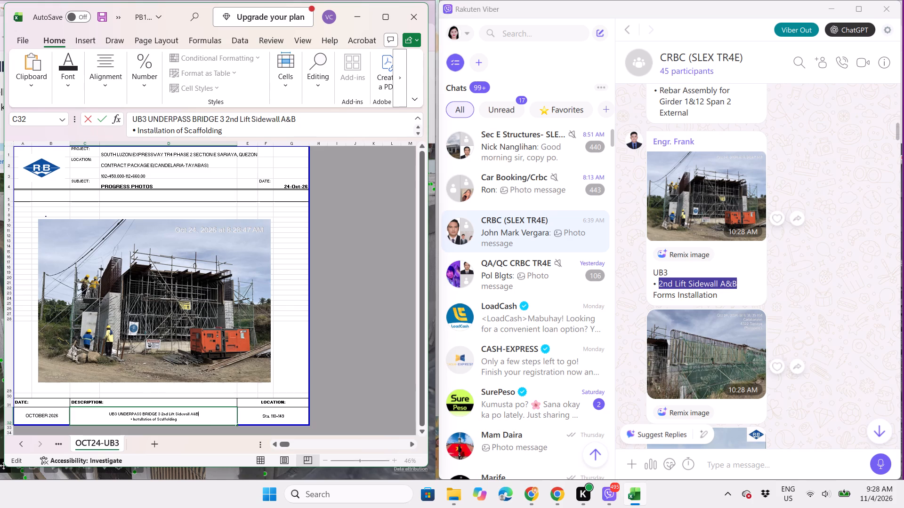
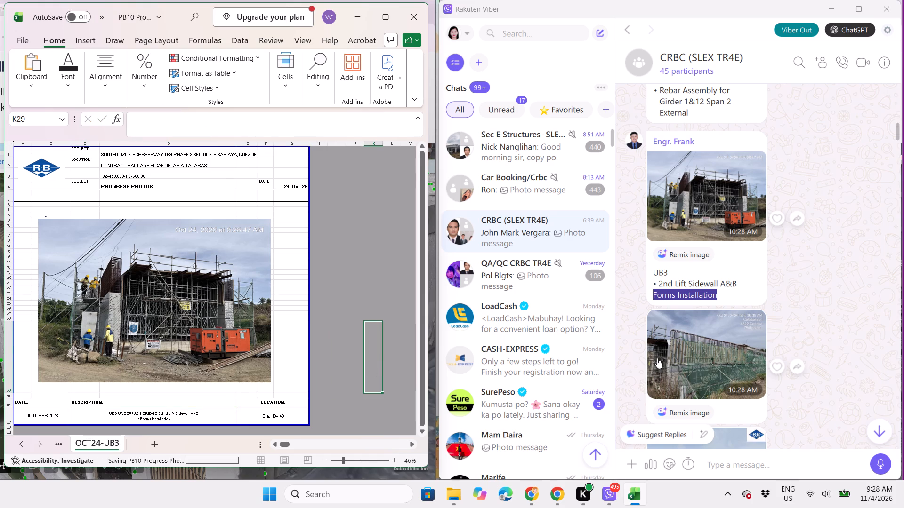
Bring up the RB3 Mamala Bridge Column 1&2 Pier 1 chat post and open the OCT24-MAMALA sheet to check its entry.
scroll(767, 352, down, 2)
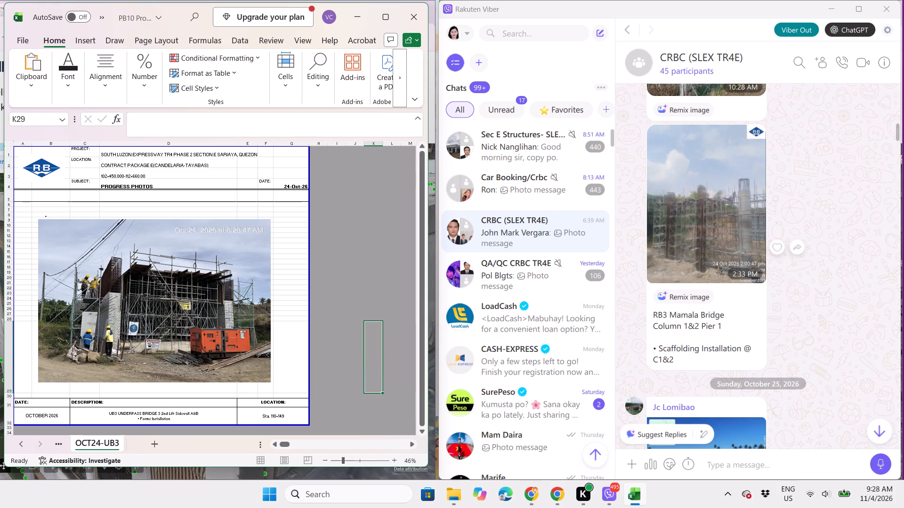
click(26, 446)
click(96, 448)
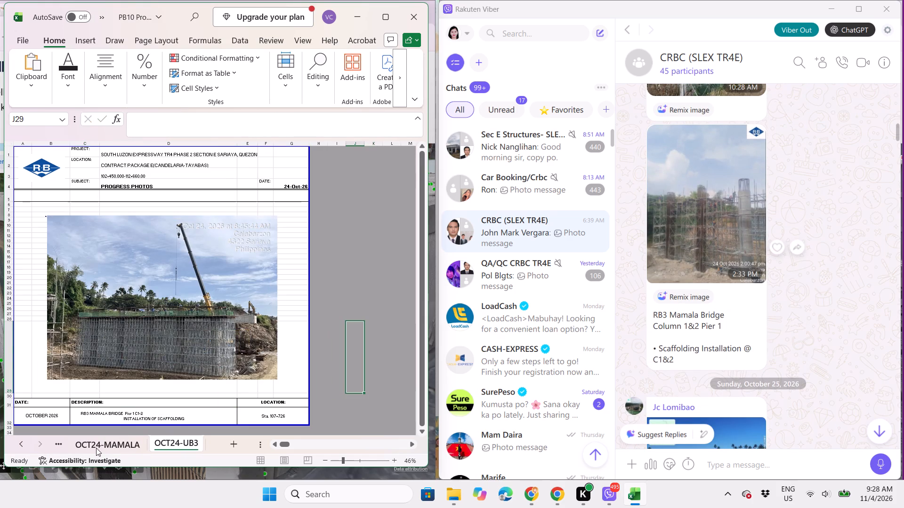
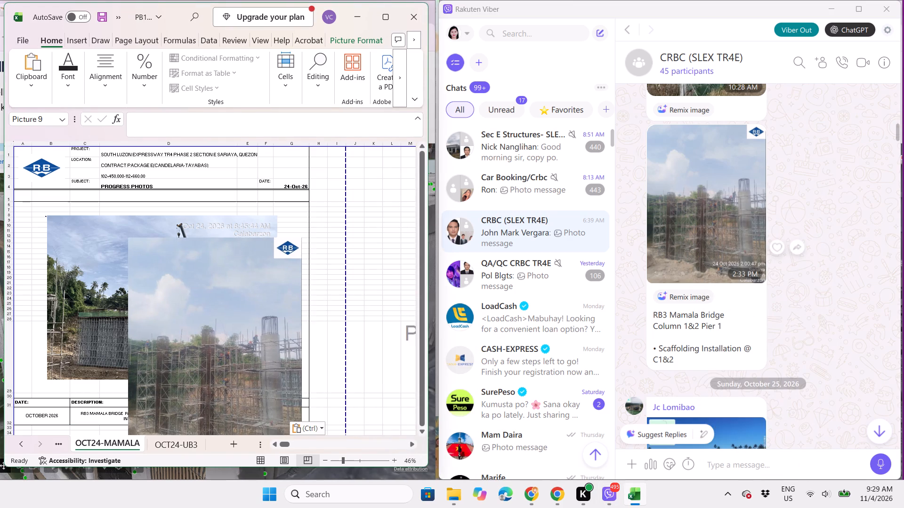
Shrink the pasted October 24 scaffolding photo, then align and stretch it to cover the old crane photo on the OCT24-MAMALA sheet.
drag(128, 237, 189, 347)
drag(230, 378, 97, 283)
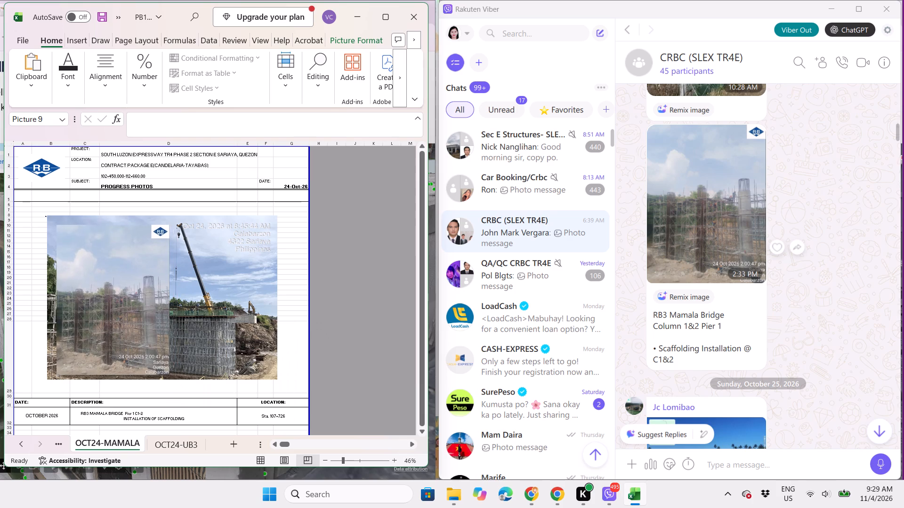
drag(97, 283, 89, 275)
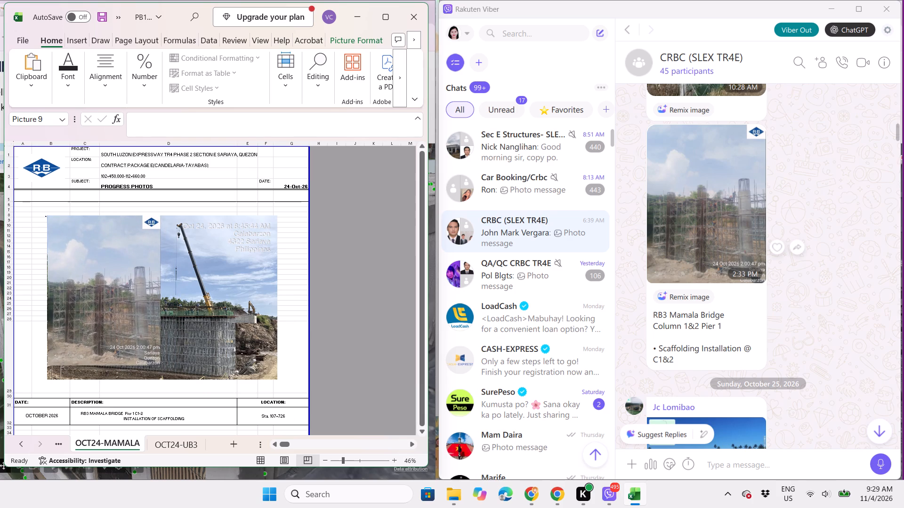
drag(89, 275, 88, 275)
drag(160, 293, 261, 304)
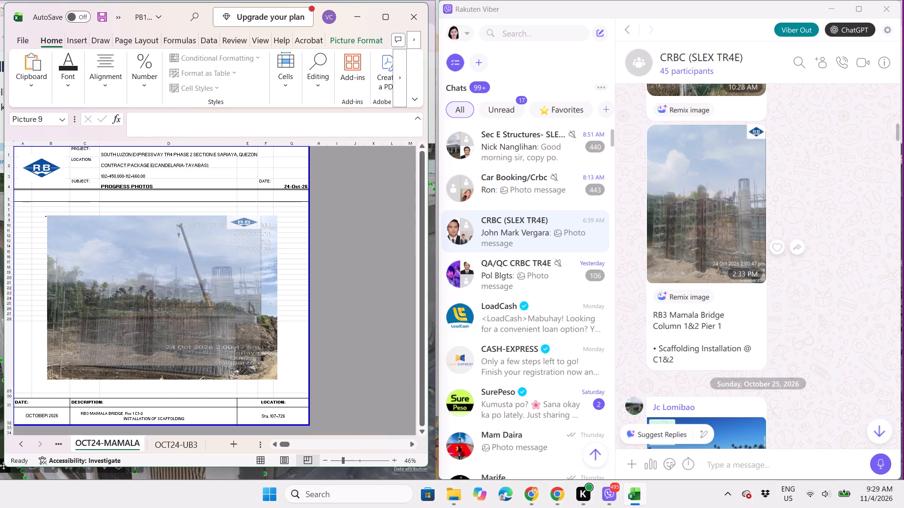
drag(261, 304, 278, 304)
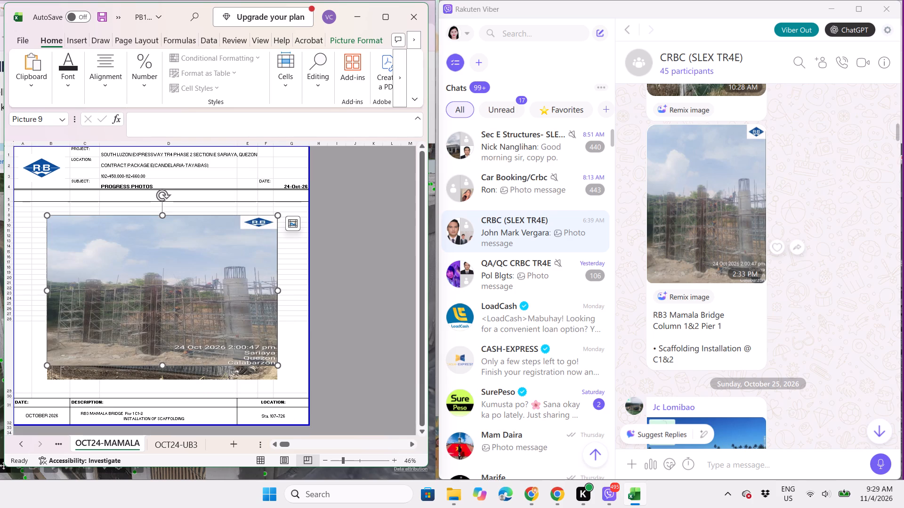
drag(162, 369, 164, 380)
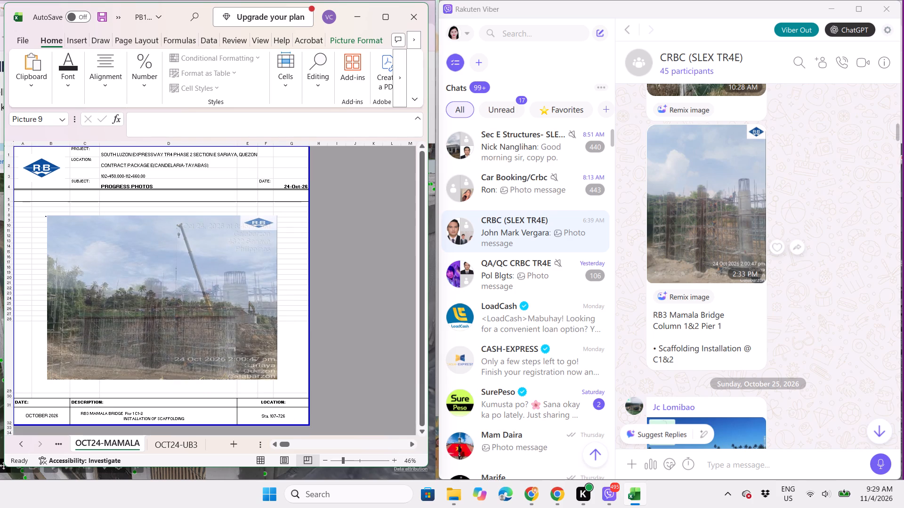
drag(164, 380, 164, 381)
Nudge the new scaffolding photo up to expose the old crane photo beneath it, and delete the old one.
click(169, 337)
key(Up)
key(Up)
key(Up)
key(Up)
key(Up)
key(Up)
key(Up)
key(Up)
key(Up)
key(Up)
key(Up)
key(Up)
key(Up)
key(Up)
key(Up)
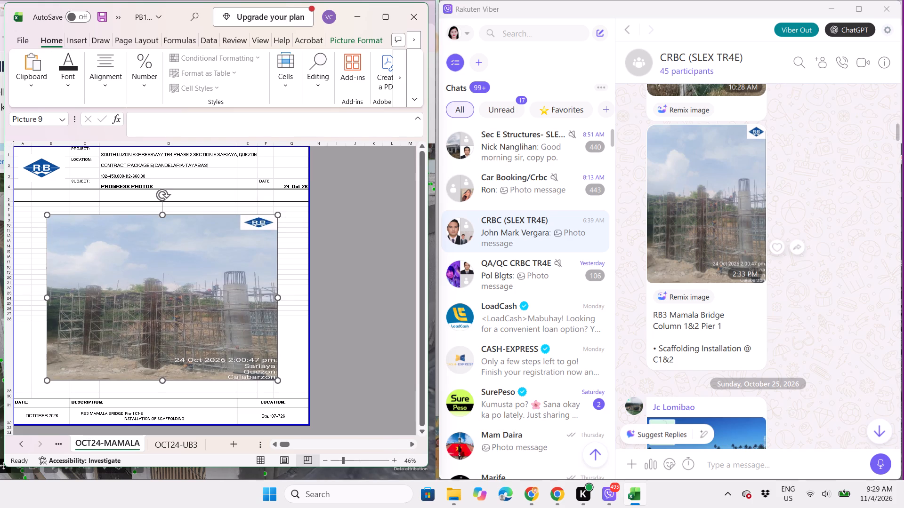
click(221, 376)
key(Delete)
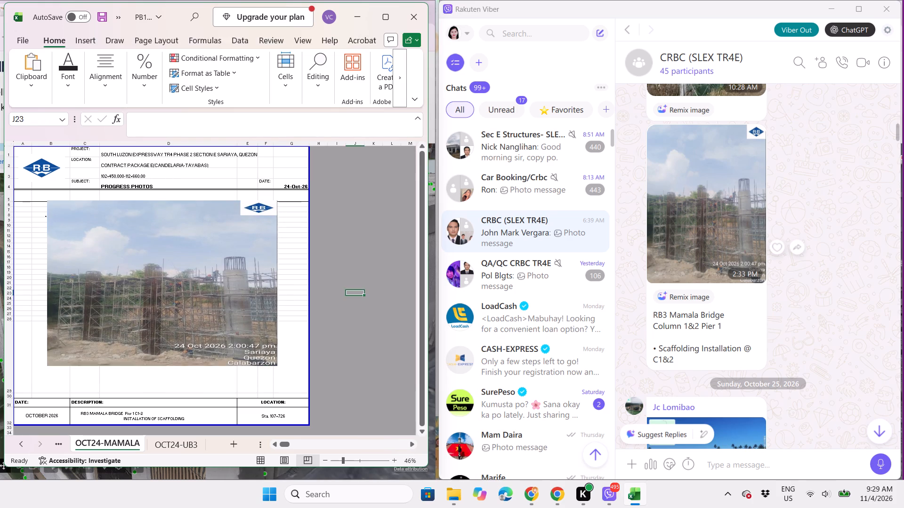
Nudge the scaffolding photo back down so it sits just above the description rows, and save the workbook.
click(184, 324)
key(Down)
key(Down)
key(Down)
key(Down)
key(Down)
key(Down)
key(Down)
key(Down)
key(Down)
key(Down)
key(Down)
key(Down)
key(Down)
key(Down)
key(Down)
key(Down)
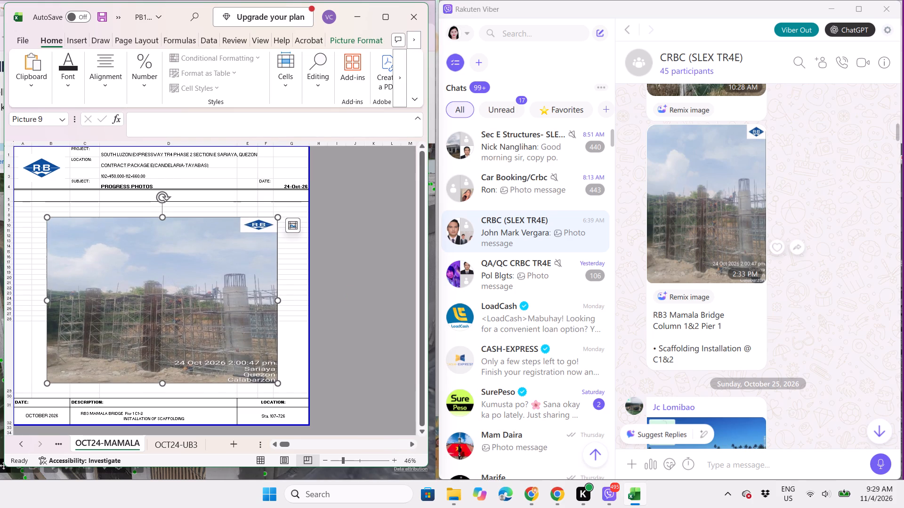
click(369, 373)
key(ctrl+s)
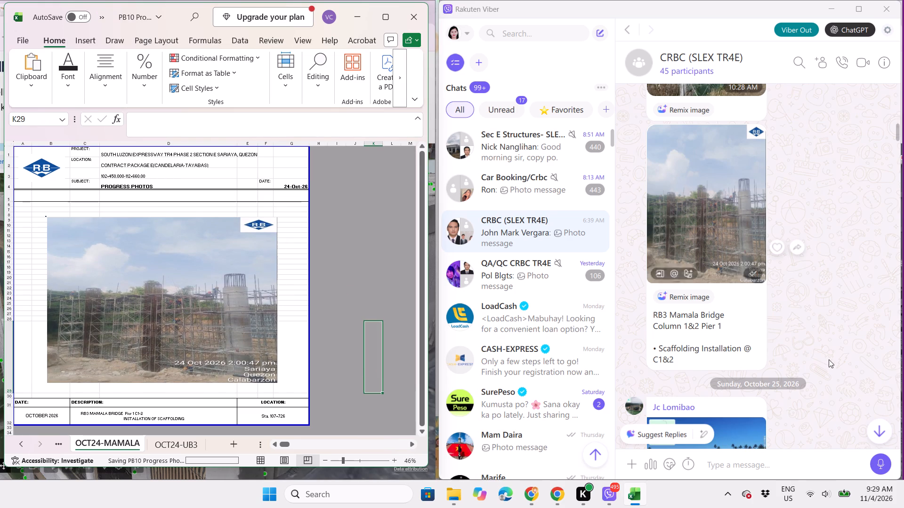
Review the October 25 and 26 bridge progress posts in the CRBC (SLEX TR4E) chat, including Tanatong and Malabag.
scroll(773, 365, down, 3)
scroll(704, 407, down, 1)
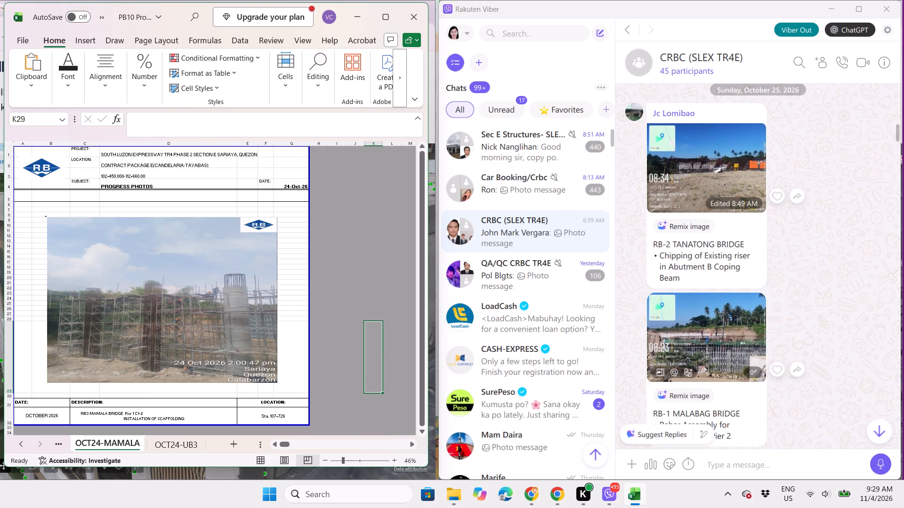
scroll(704, 408, down, 1)
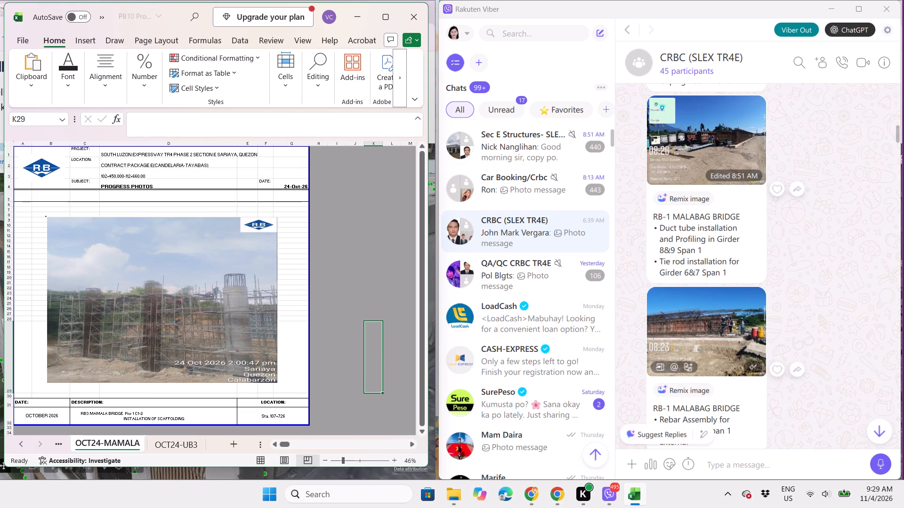
scroll(706, 406, down, 3)
scroll(711, 399, up, 2)
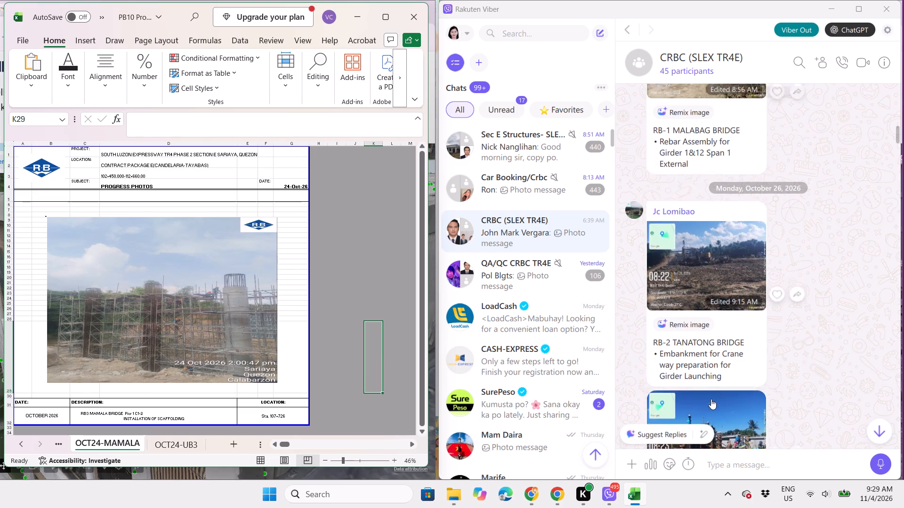
scroll(711, 399, up, 6)
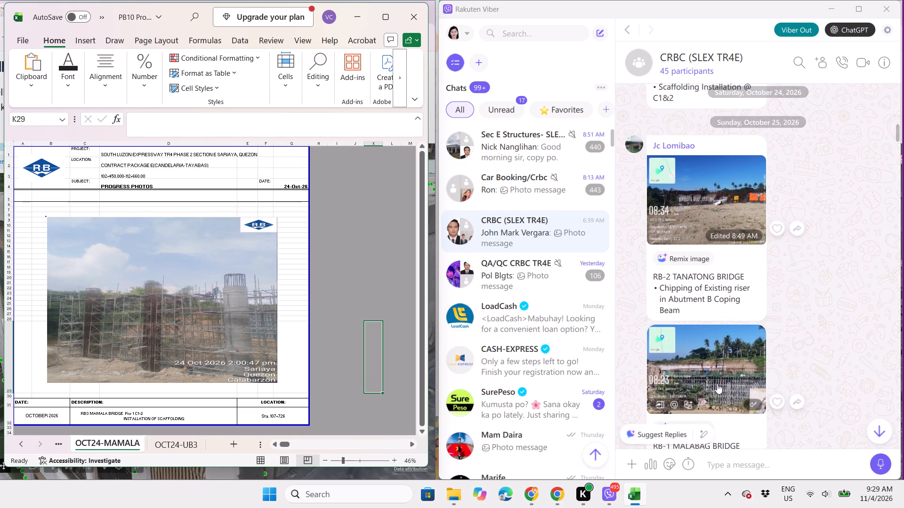
scroll(717, 384, down, 3)
scroll(717, 384, up, 1)
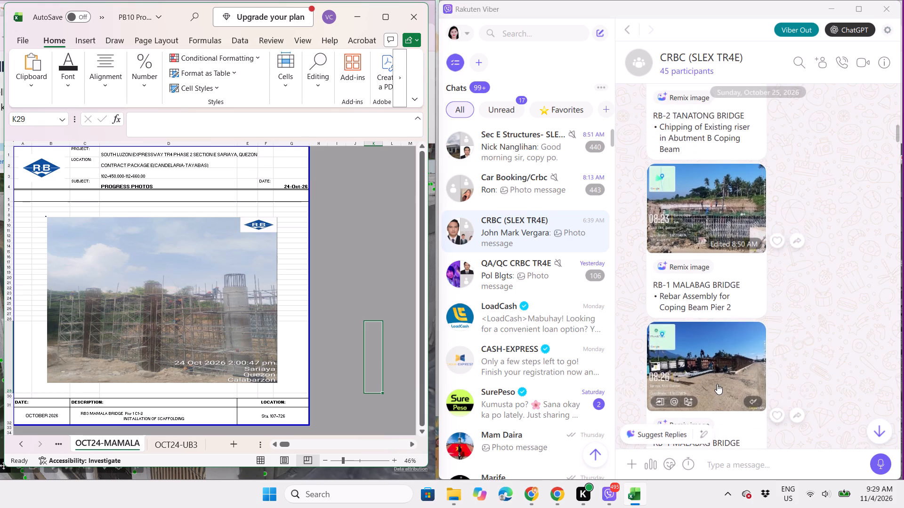
scroll(717, 384, up, 4)
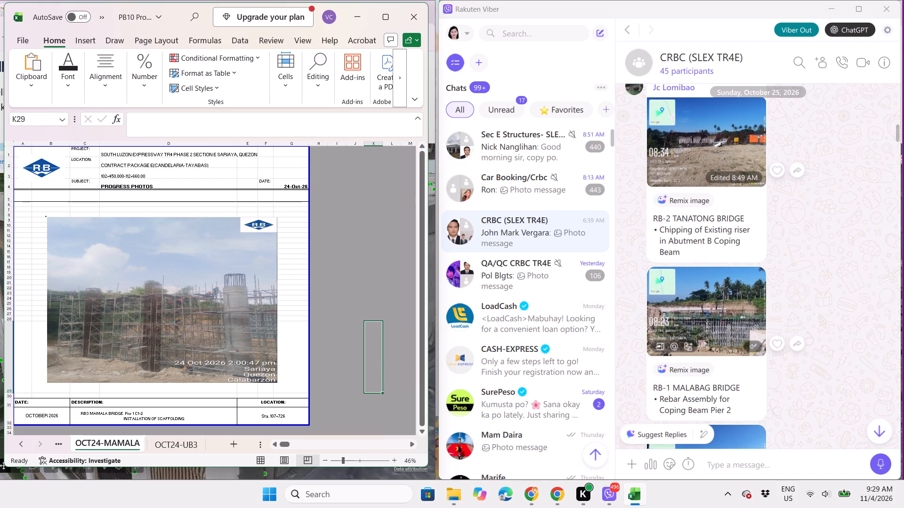
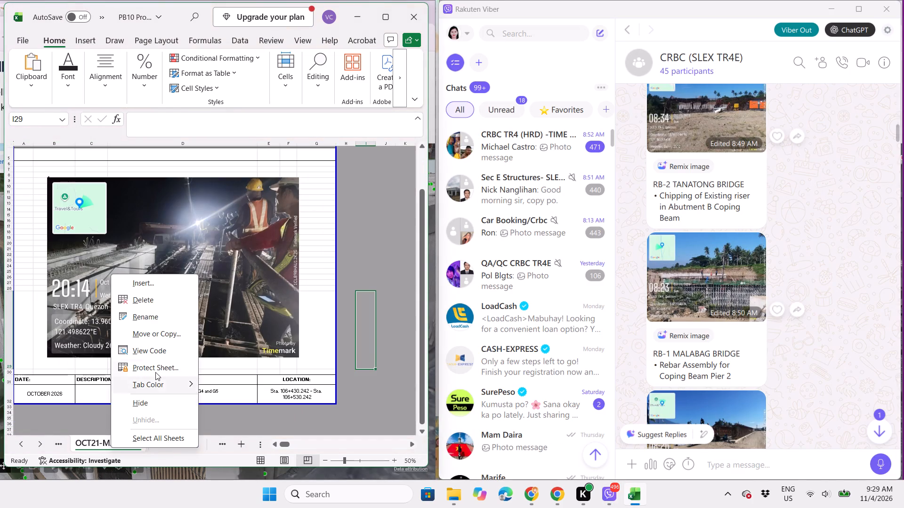
Copy the OCT21-MALABAG sheet to the end of the PB10 Progress Photos workbook.
click(175, 337)
drag(256, 328, 245, 431)
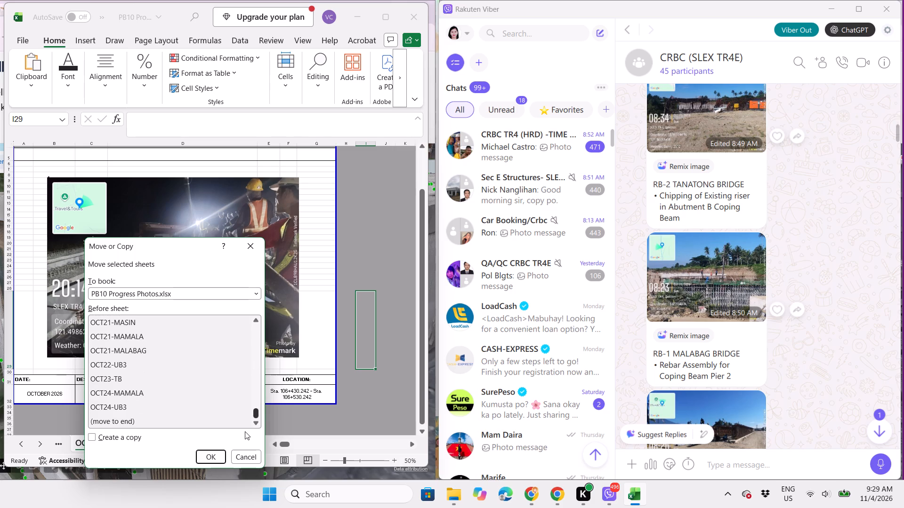
drag(245, 431, 245, 433)
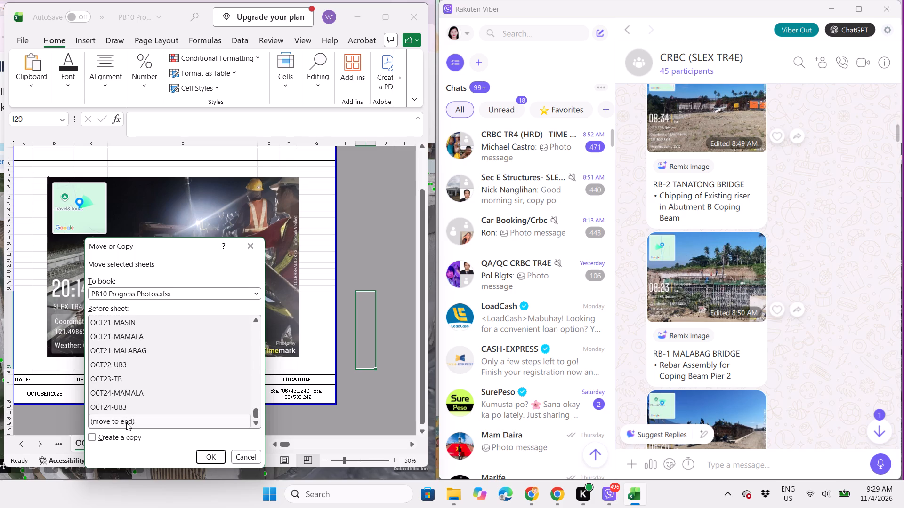
click(126, 422)
click(89, 441)
click(200, 457)
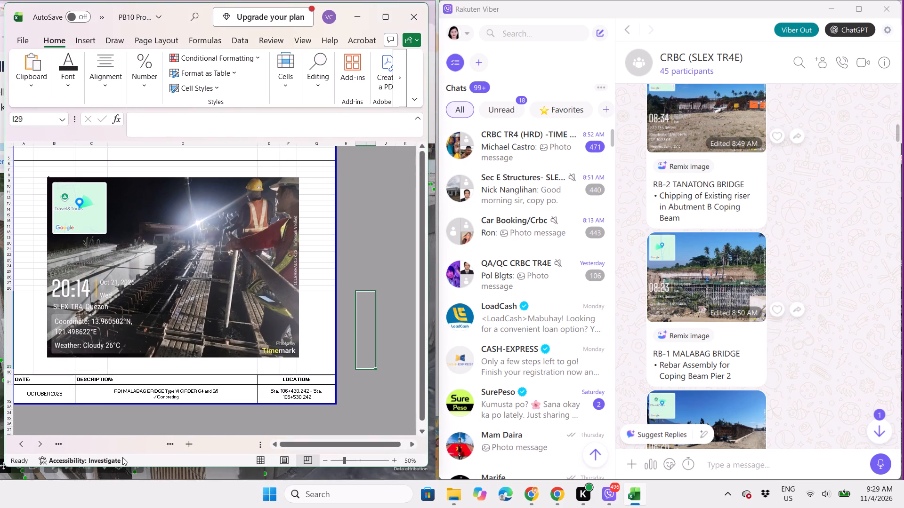
Rename the copied Malabag sheet as OCT25-MALABAG.
right_click(103, 447)
click(157, 321)
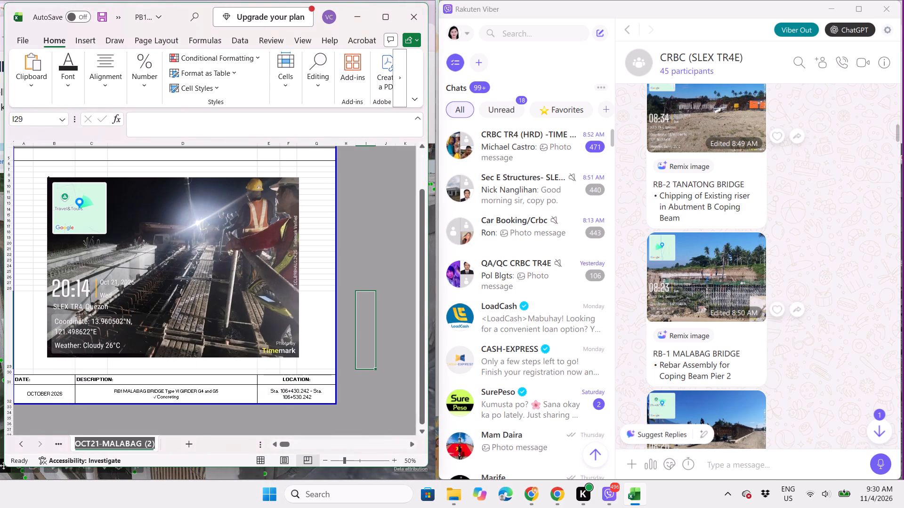
text(OCT25-MALABAG)
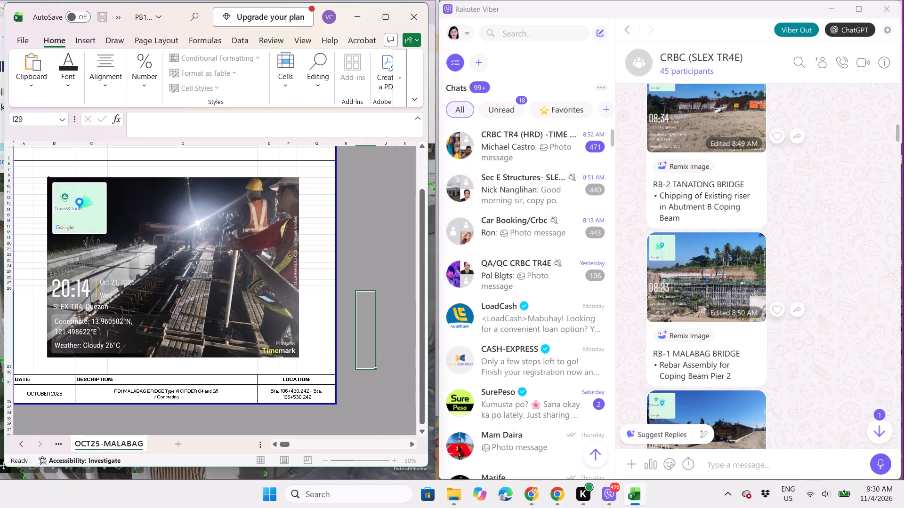
click(354, 240)
Set the date in cell G4 of the OCT25-MALABAG sheet's header to 10/25/2026.
scroll(362, 310, up, 6)
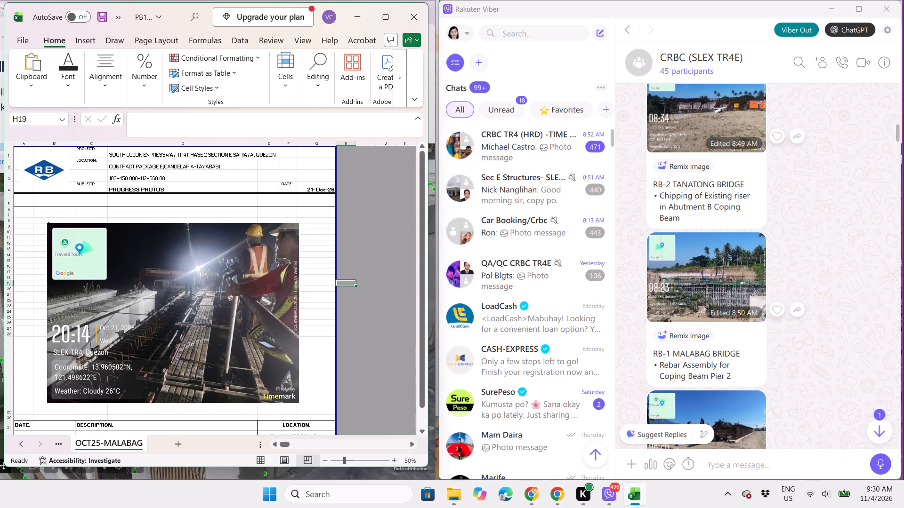
click(316, 190)
click(150, 119)
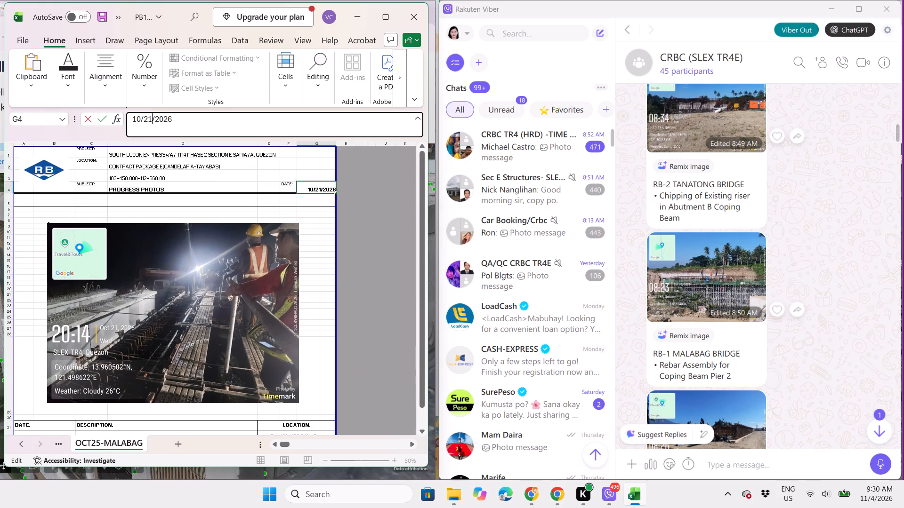
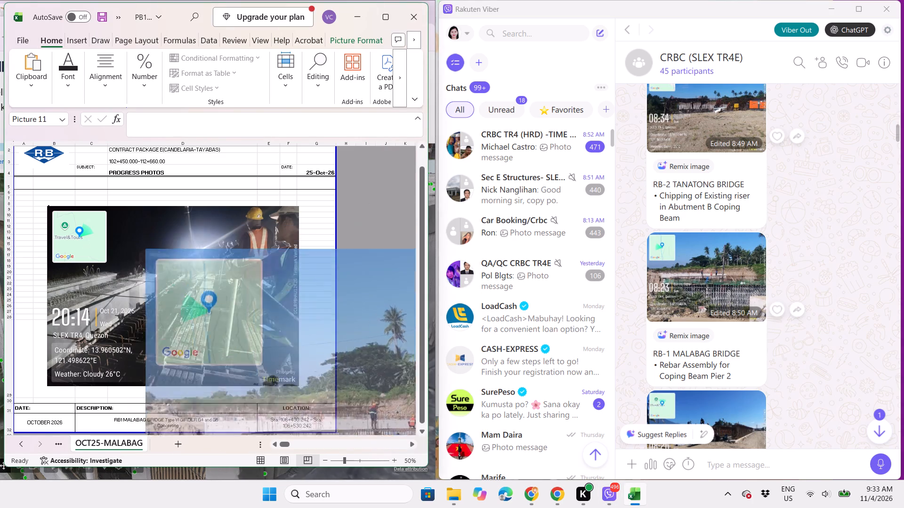
Shrink and stretch the October 25 Malabag site photo to cover the old October 21 night photo exactly on the sheet.
drag(176, 285, 252, 349)
drag(338, 393, 174, 265)
drag(81, 195, 185, 310)
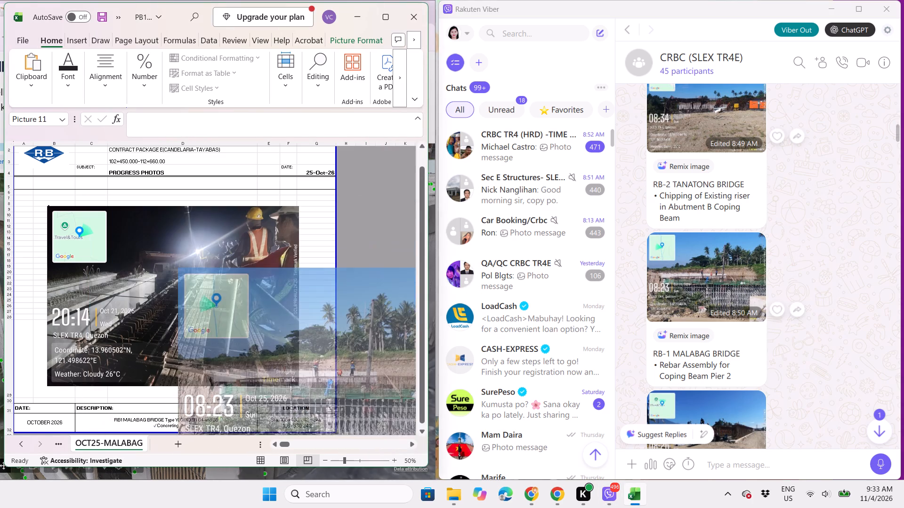
drag(185, 310, 248, 375)
drag(283, 374, 103, 293)
drag(135, 291, 127, 283)
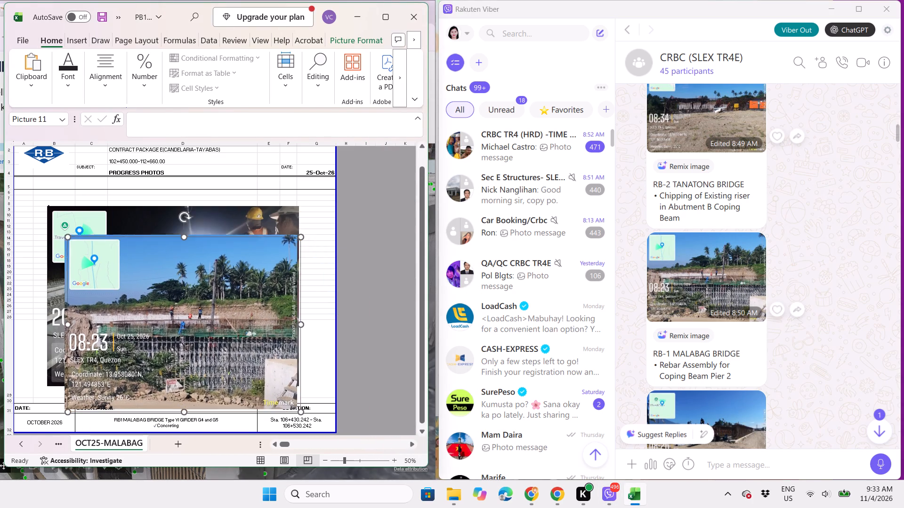
drag(127, 283, 115, 259)
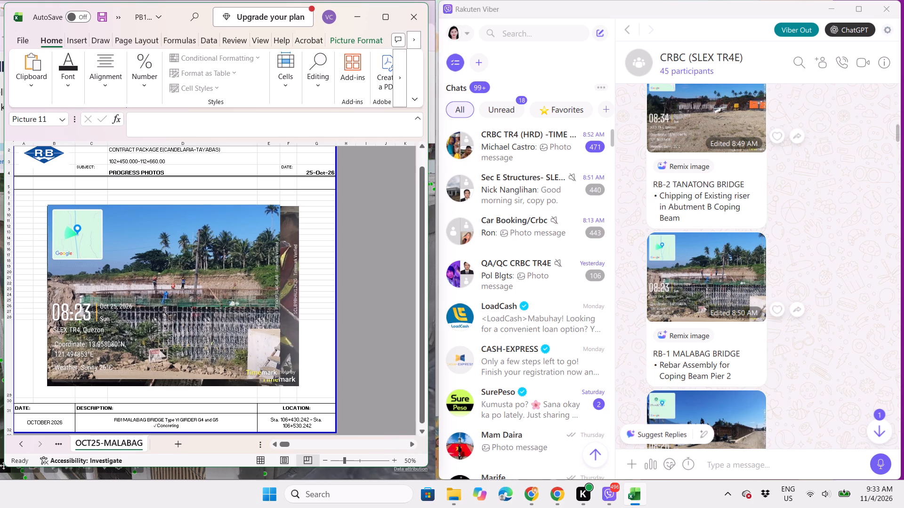
drag(115, 259, 115, 260)
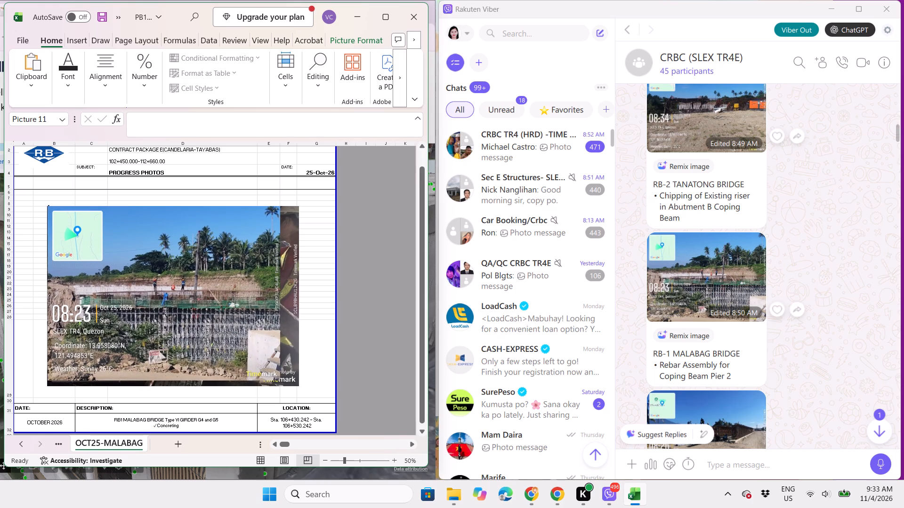
drag(115, 260, 114, 260)
drag(278, 379, 283, 384)
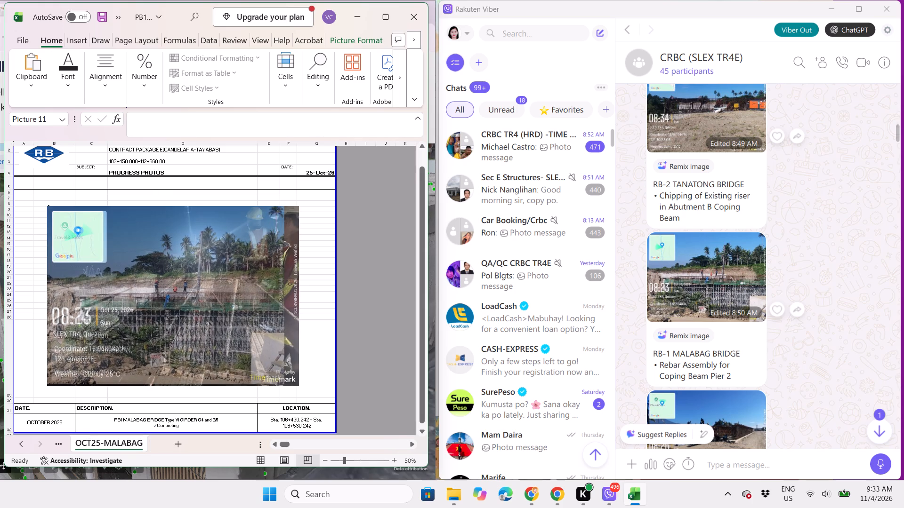
drag(283, 384, 286, 386)
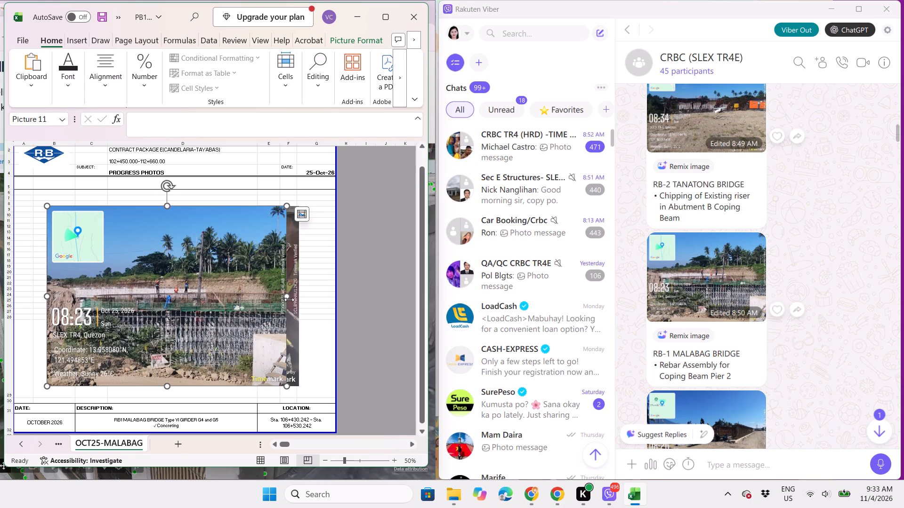
drag(288, 297, 299, 299)
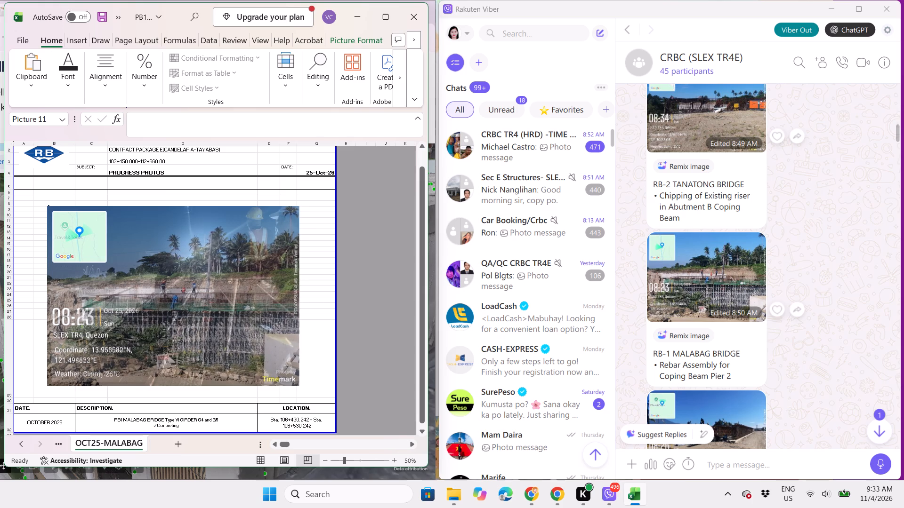
drag(299, 299, 299, 299)
Nudge the new Malabag photo upward to expose the October 21 night photo beneath it, and delete the old photo.
click(240, 302)
key(Up)
key(Up)
key(Up)
key(Up)
key(Up)
key(Up)
key(Up)
key(Up)
key(Up)
key(Up)
key(Up)
key(Up)
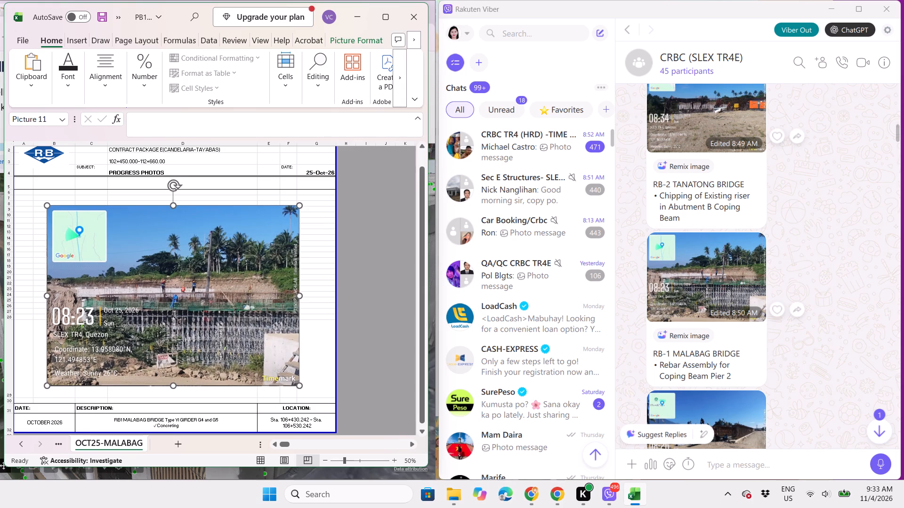
click(202, 385)
key(Delete)
Nudge the October 25 Malabag photo back down into the photo area above the description row.
click(181, 335)
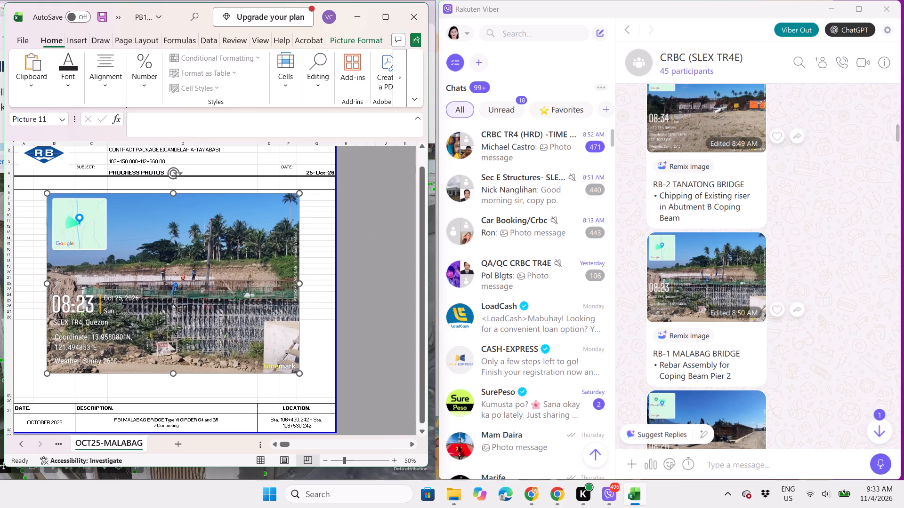
key(Down)
key(Down)
key(Down)
key(Down)
key(Down)
key(Down)
key(Down)
key(Down)
key(Down)
key(Down)
key(Down)
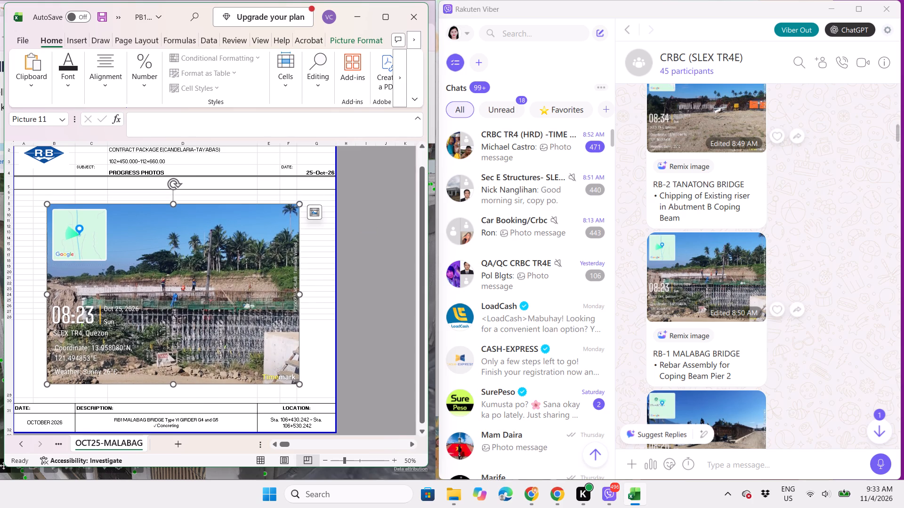
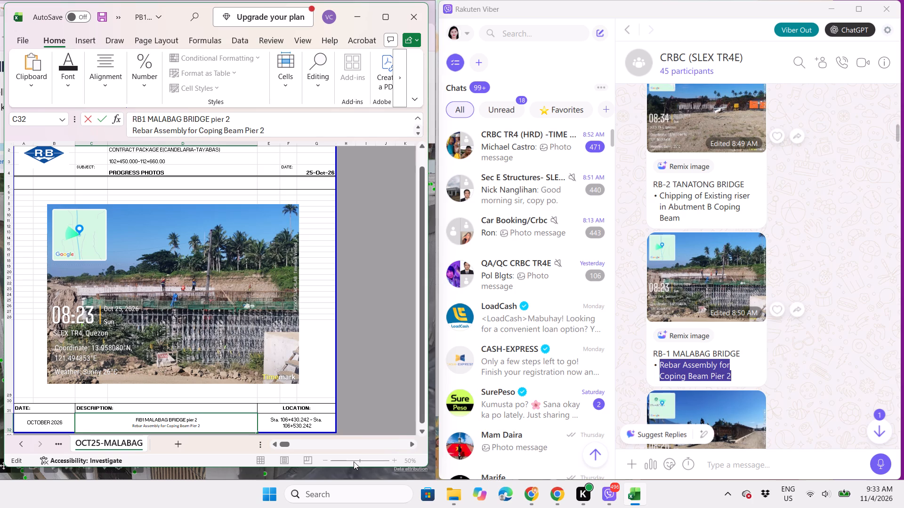
Append "coping beam" to the first description line, after "RB1 MALABAG BRIDGE pier 2", on the OCT25-MALABAG sheet and save the workbook.
text(copin g)
key(BackSpace)
key(g)
key(BackSpace)
key(BackSpace)
text(g beam)
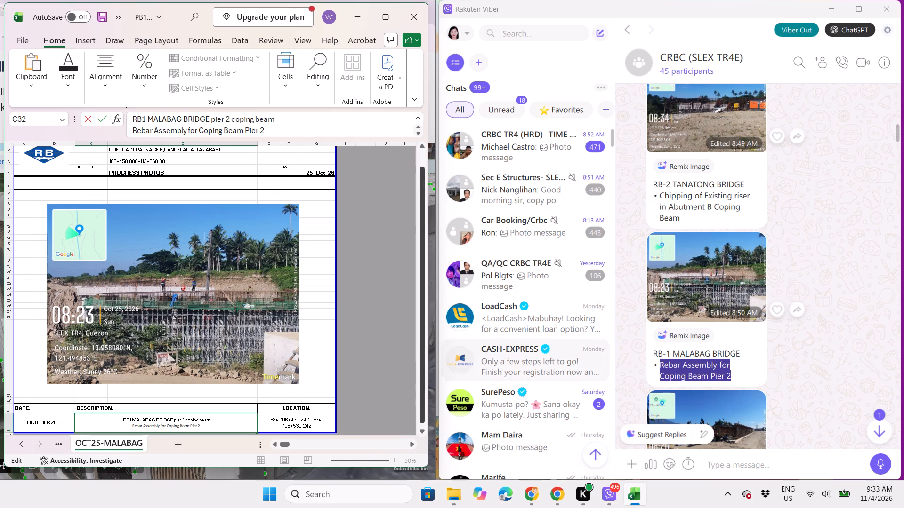
click(370, 355)
key(ctrl+s)
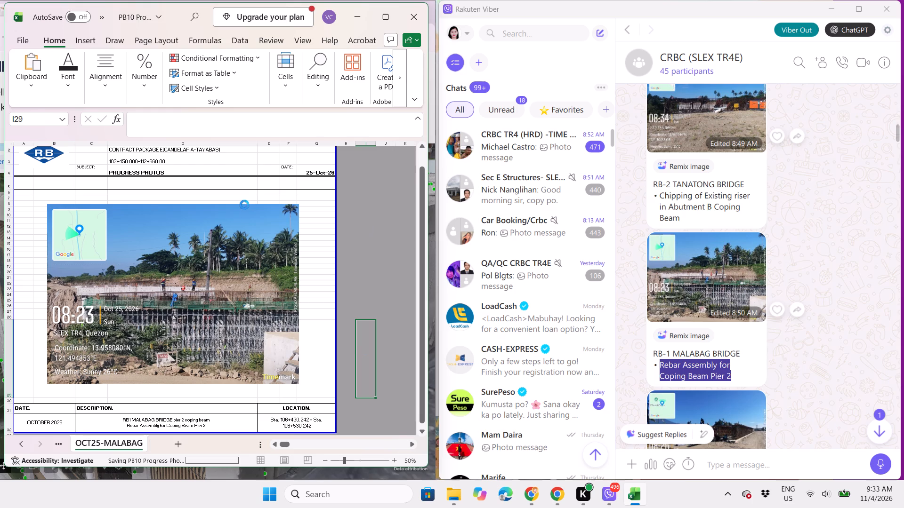
Check the October 26 Tanatong Bridge posts in the chat, and set the upper photo's date on the OCT23-TB sheet to OCTOBER 2026.
scroll(751, 345, down, 4)
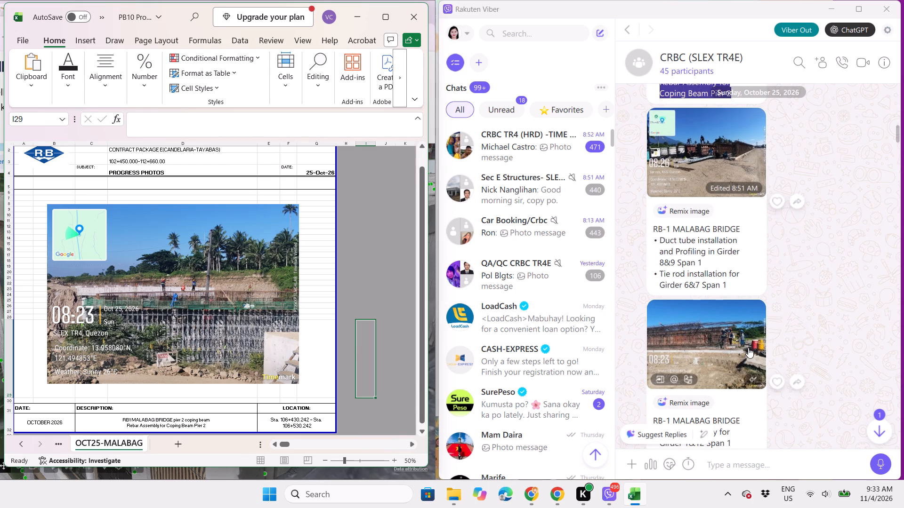
scroll(669, 326, down, 1)
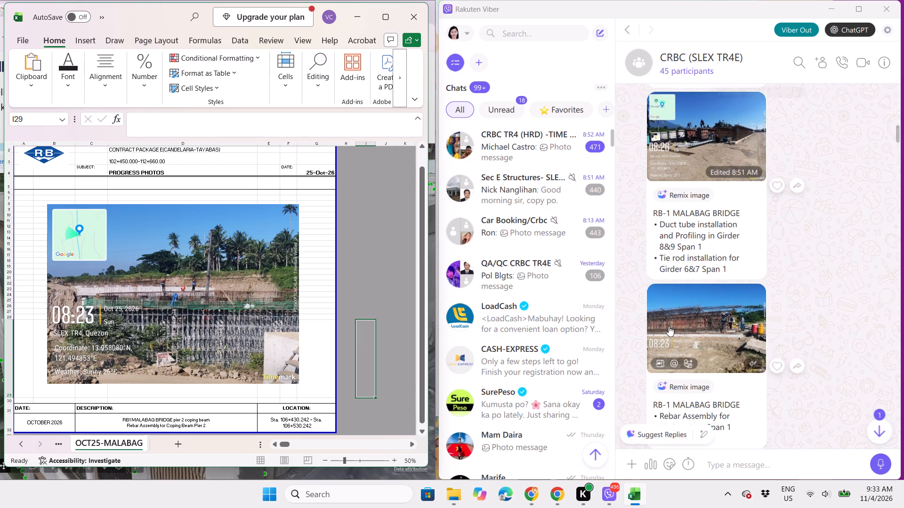
scroll(692, 324, down, 3)
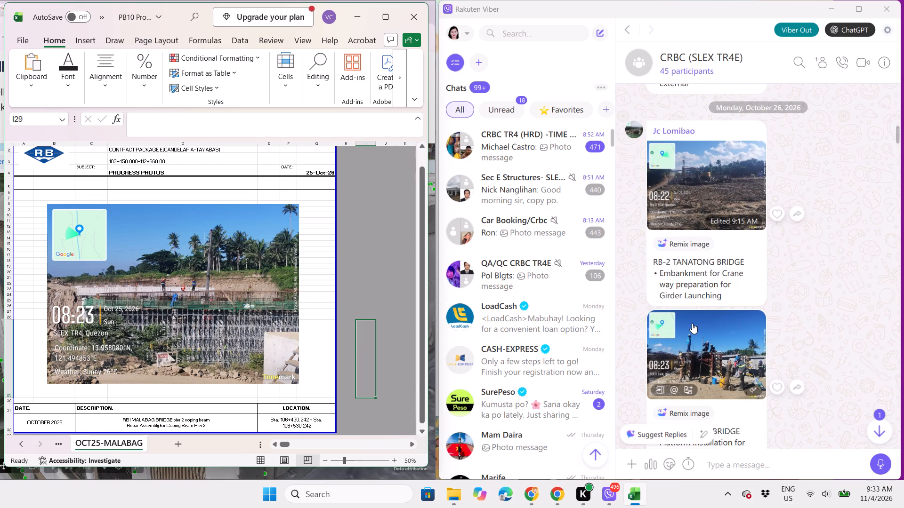
click(24, 440)
click(24, 440)
click(24, 440)
click(92, 442)
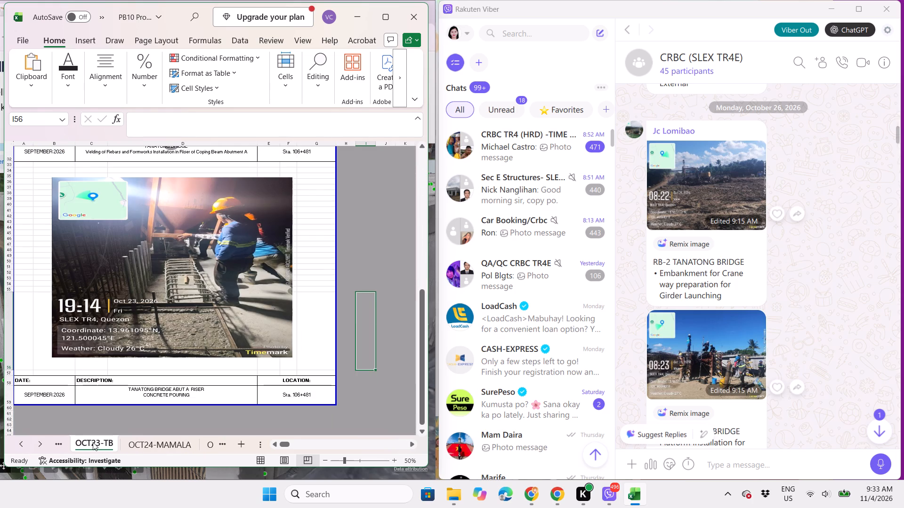
scroll(90, 378, up, 5)
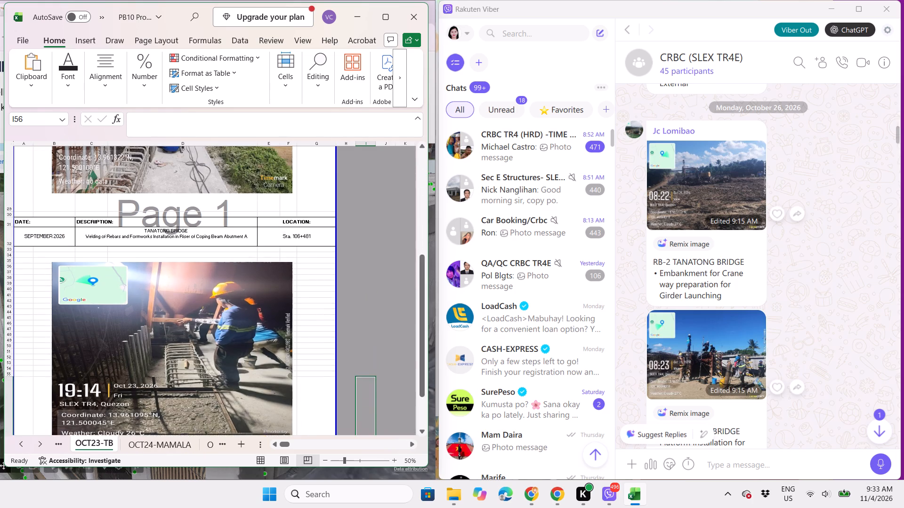
scroll(91, 377, up, 13)
scroll(94, 375, down, 4)
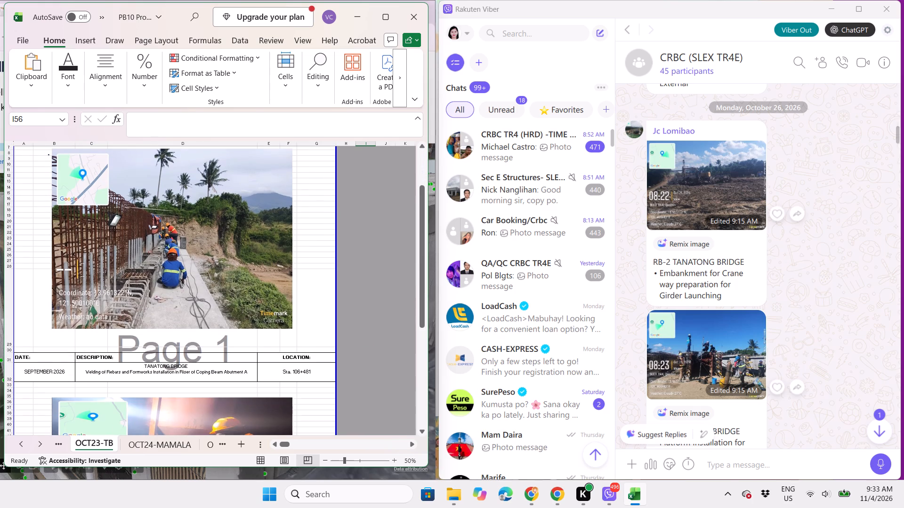
click(39, 371)
text(OCTOBER 2026)
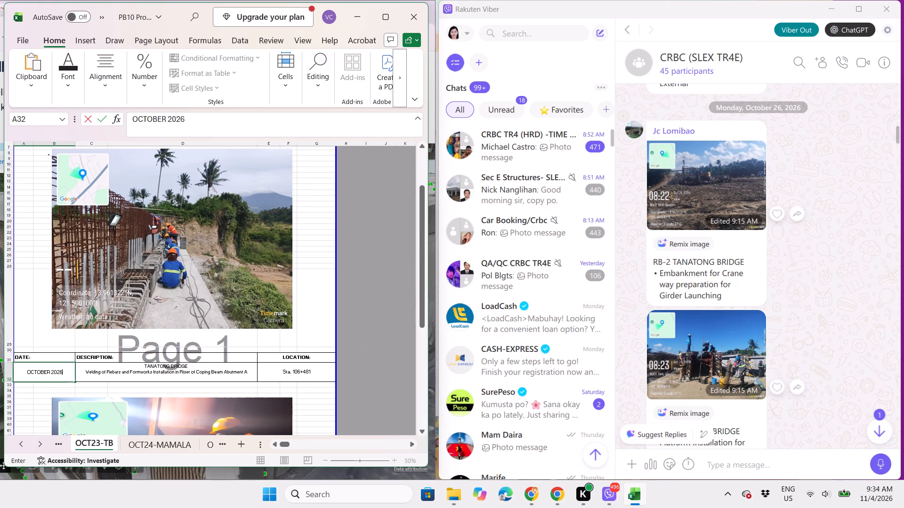
click(317, 410)
Copy the OCTOBER 2026 date into the lower photo's date cell on the OCT23-TB sheet.
click(45, 377)
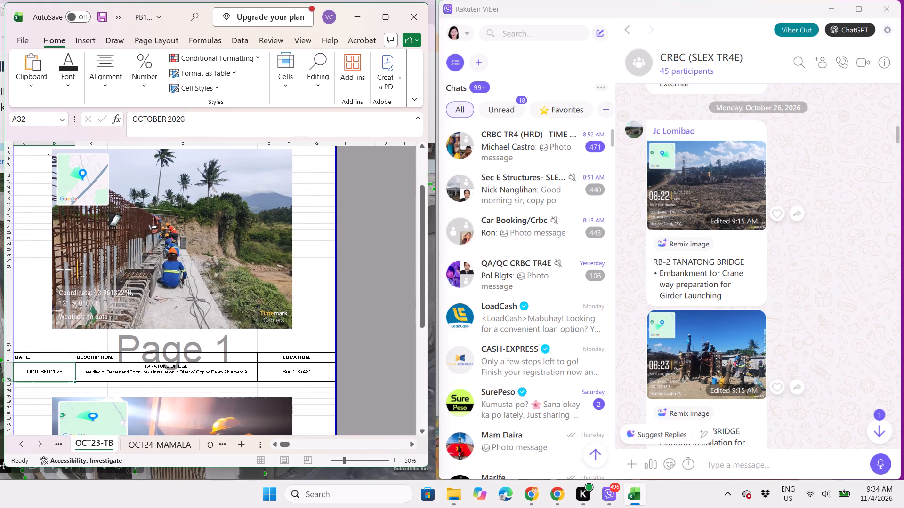
key(ctrl+c)
scroll(105, 315, down, 11)
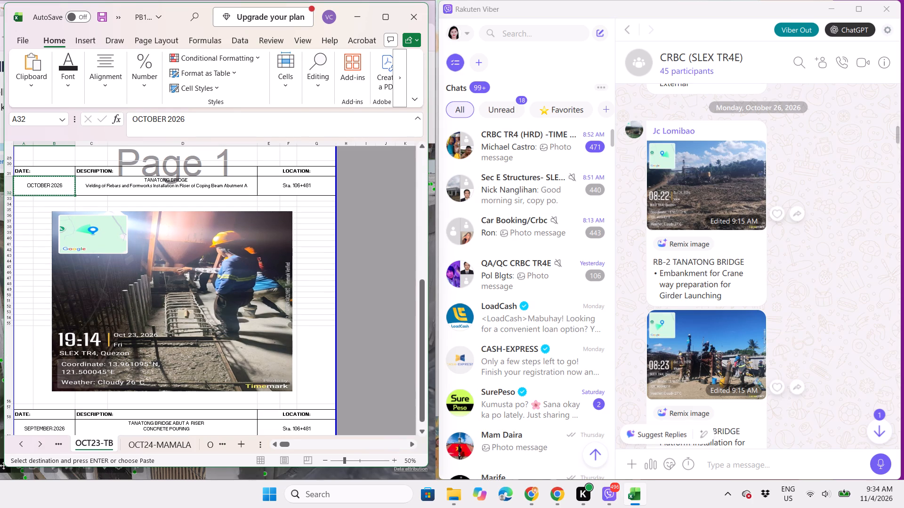
click(40, 423)
key(ctrl+v)
Create a copy of the OCT23-TB sheet at the end of the PB10 Progress Photos workbook.
scroll(143, 346, up, 11)
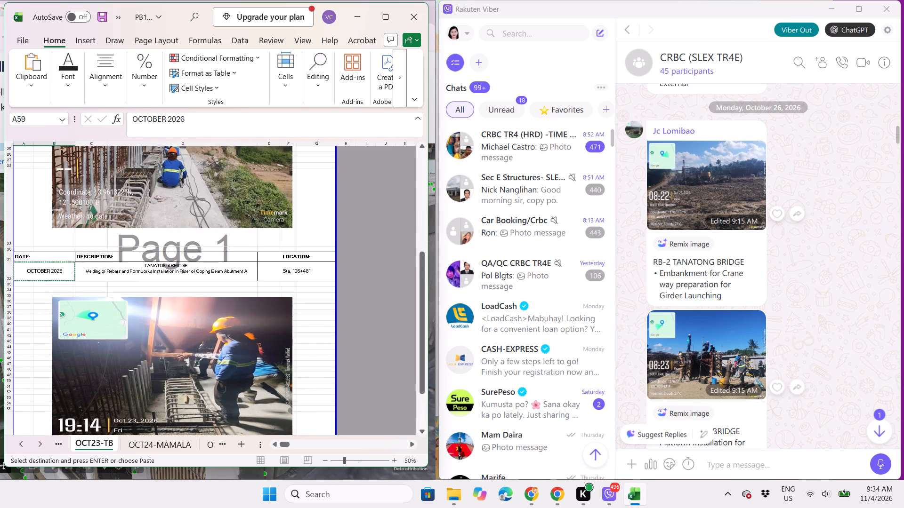
scroll(142, 346, up, 15)
right_click(87, 439)
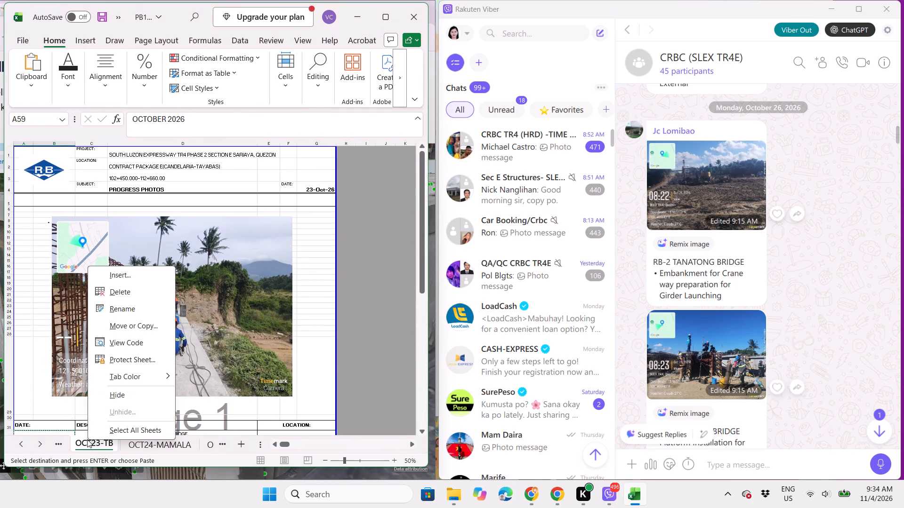
click(372, 365)
scroll(374, 365, down, 9)
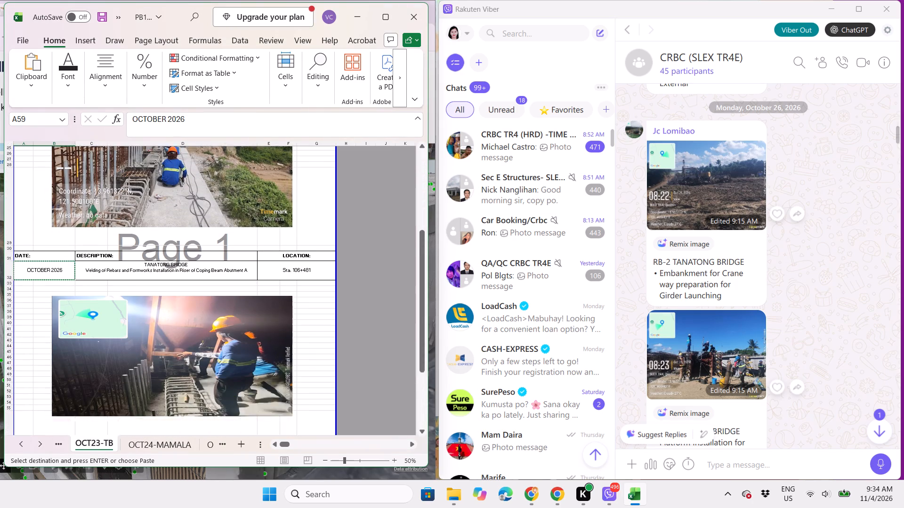
scroll(374, 365, down, 7)
right_click(90, 440)
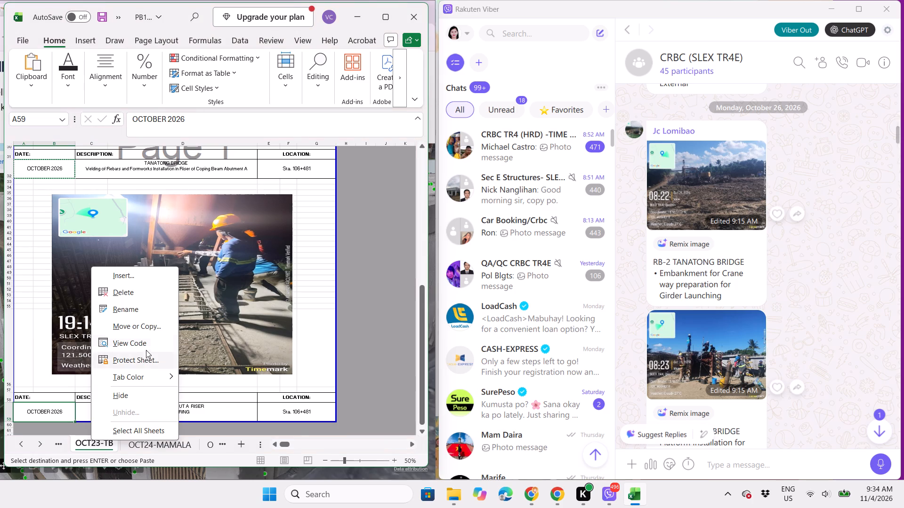
click(146, 328)
drag(229, 324, 222, 420)
click(87, 413)
click(55, 427)
click(61, 427)
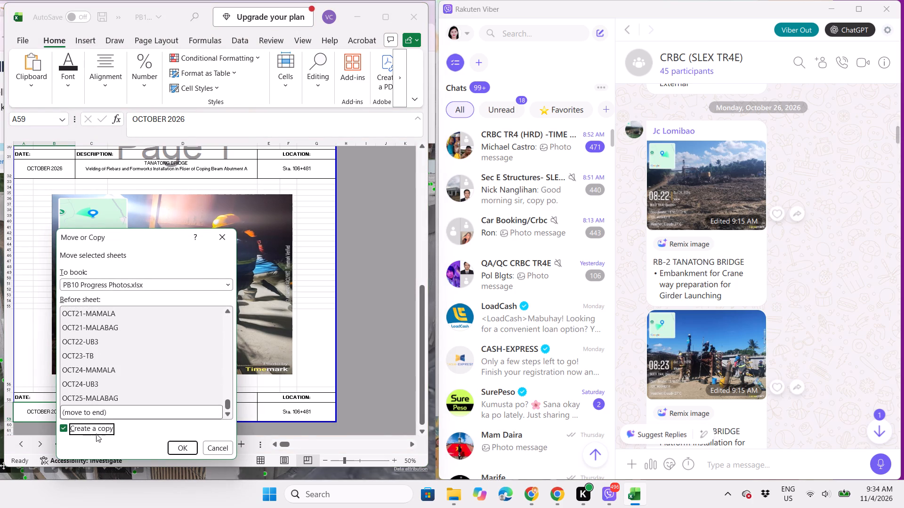
click(179, 444)
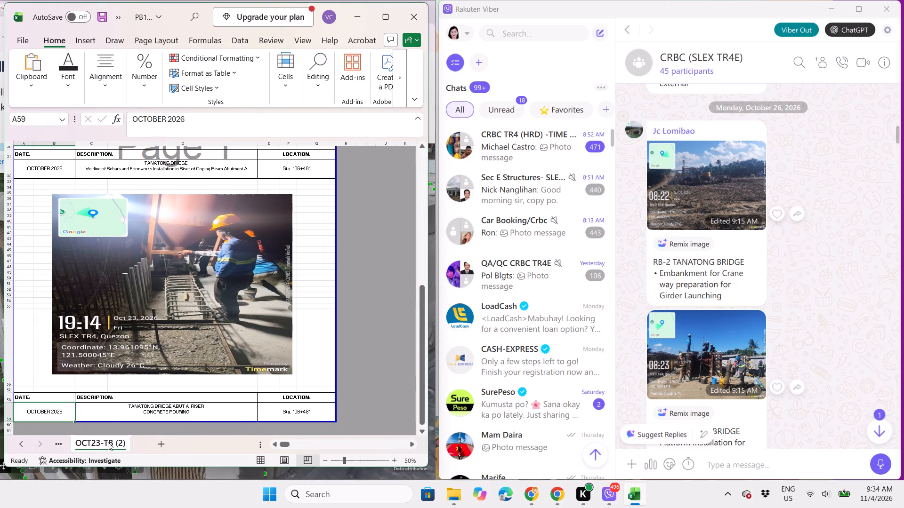
Rename the copied sheet as OCT26-TB.
right_click(108, 442)
click(151, 310)
text(OT26-TB)
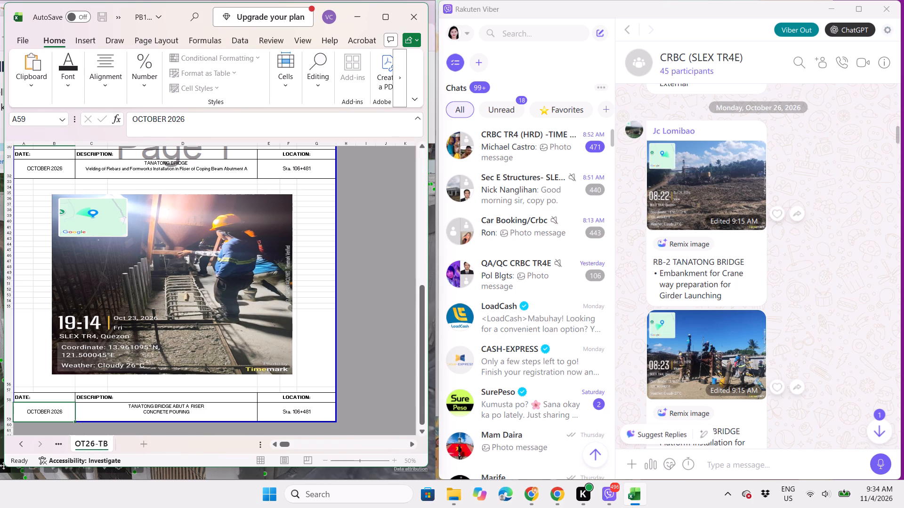
click(79, 445)
key(c)
click(389, 378)
Set the header date on the OCT26-TB sheet to 10/26/2026 and save the workbook.
scroll(302, 353, up, 20)
click(319, 188)
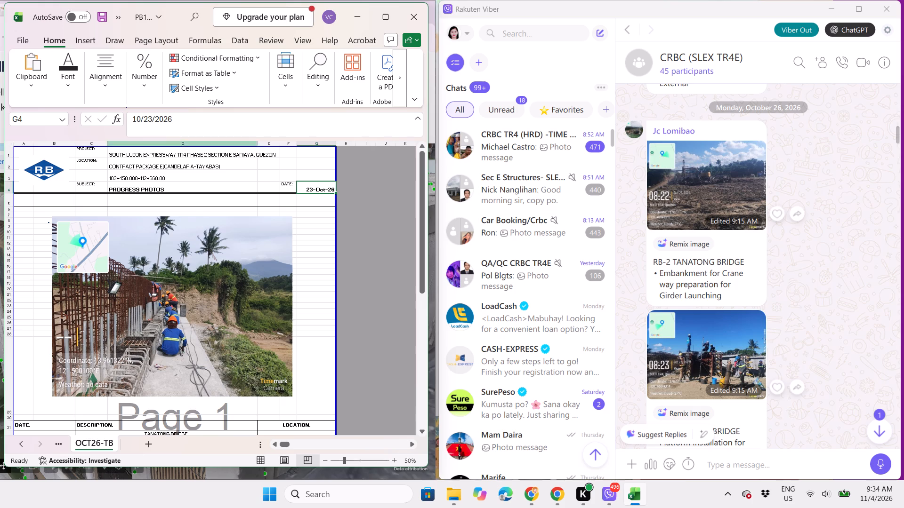
click(151, 119)
key(BackSpace)
key(6)
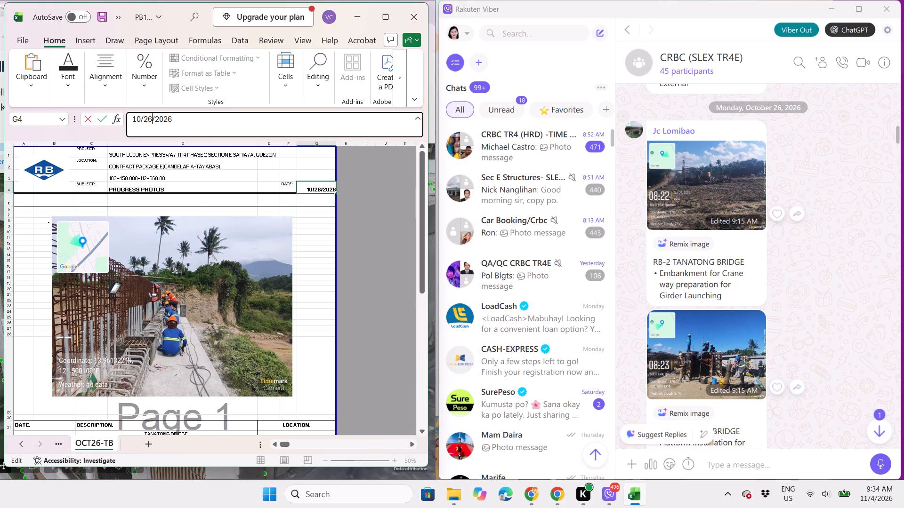
click(368, 266)
key(ctrl+s)
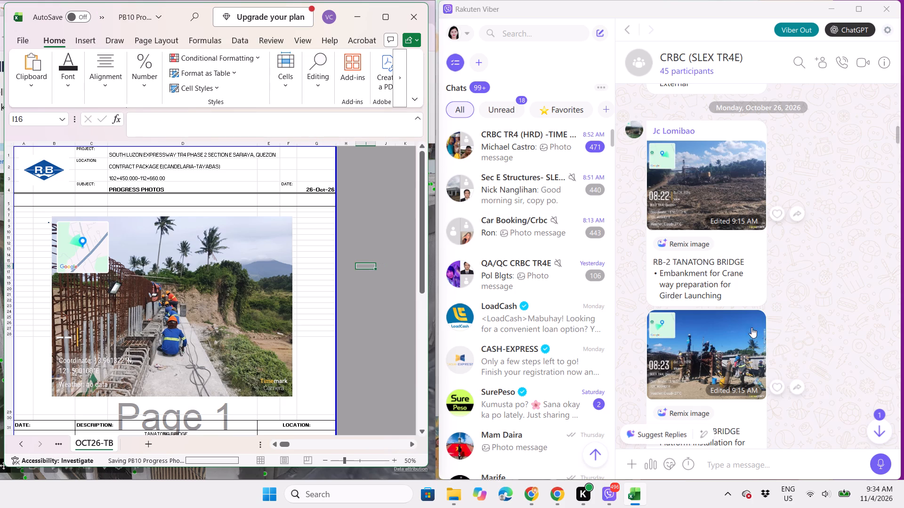
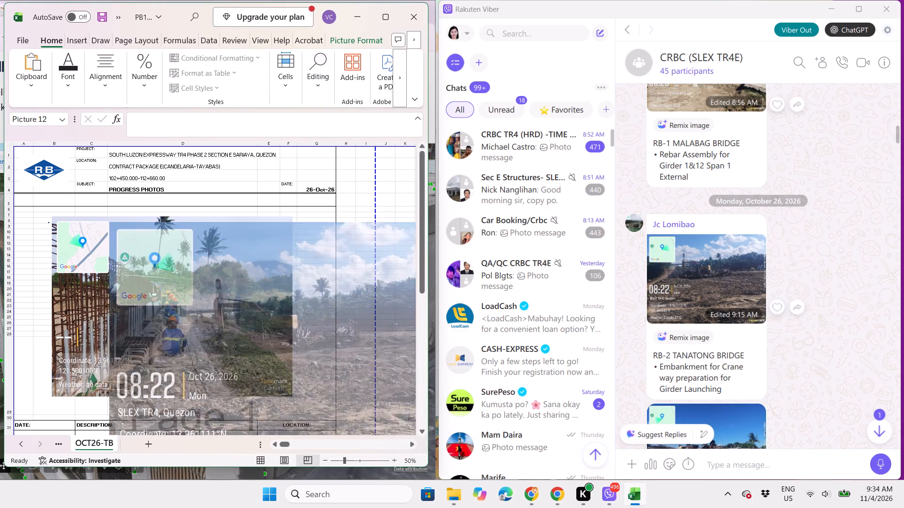
Position and resize the October 26 embankment photo to cover the old upper photo on the OCT26-TB sheet.
drag(165, 277, 273, 368)
drag(301, 381, 83, 259)
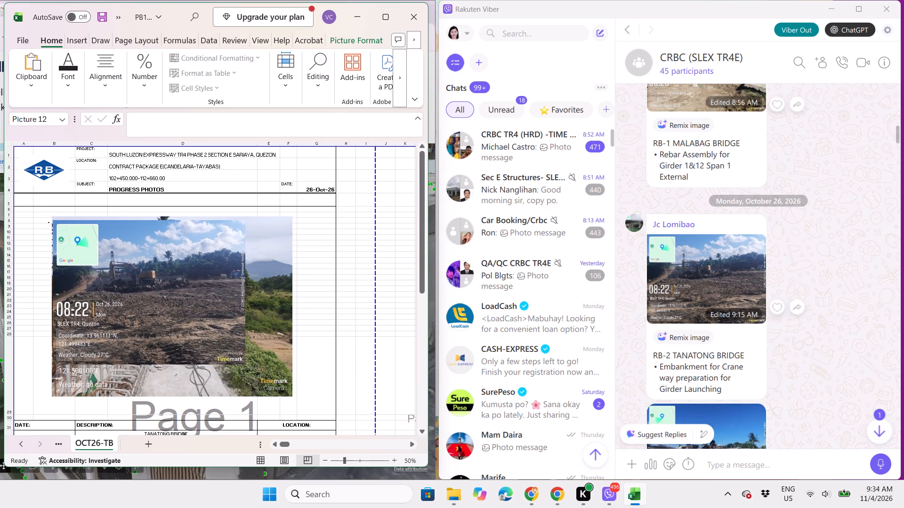
drag(83, 259, 82, 256)
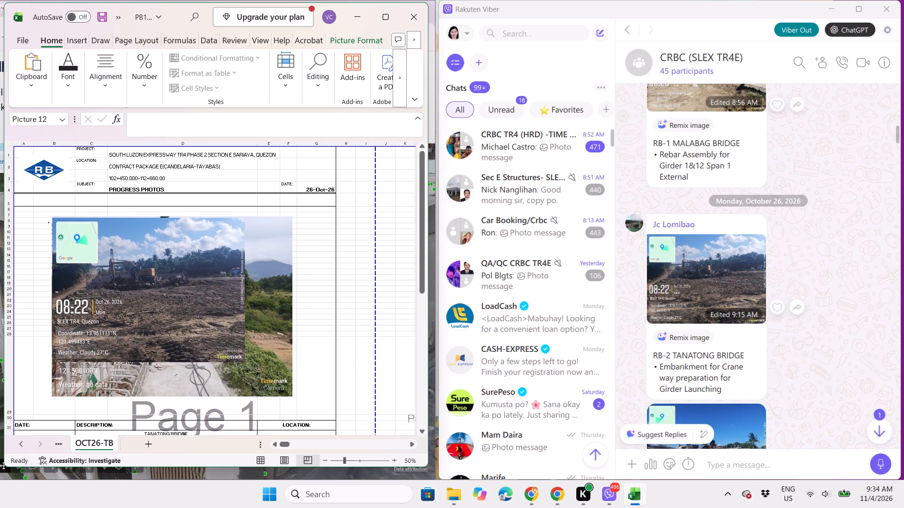
drag(82, 256, 82, 255)
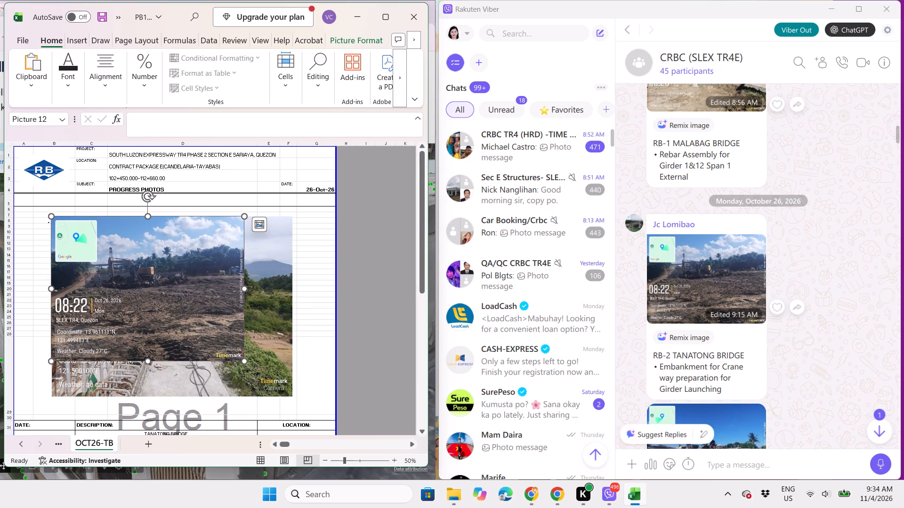
drag(243, 289, 294, 292)
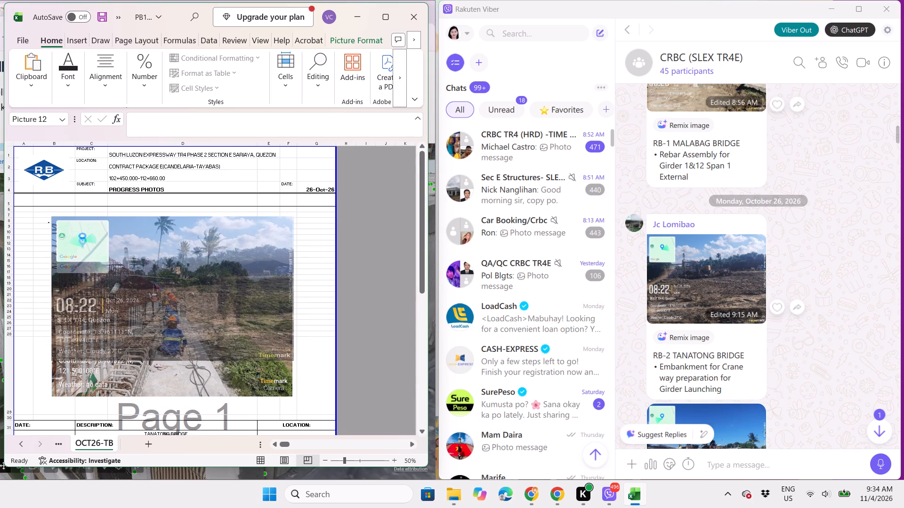
drag(294, 292, 293, 292)
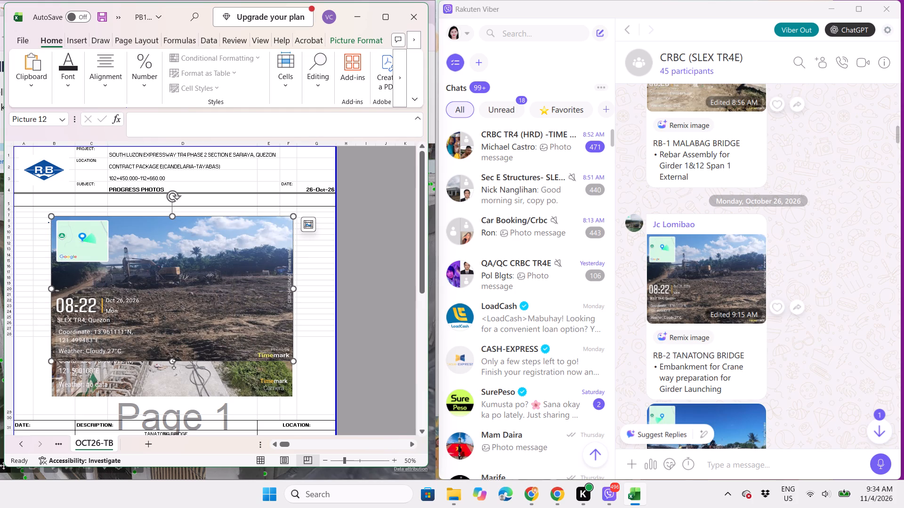
drag(173, 362, 171, 396)
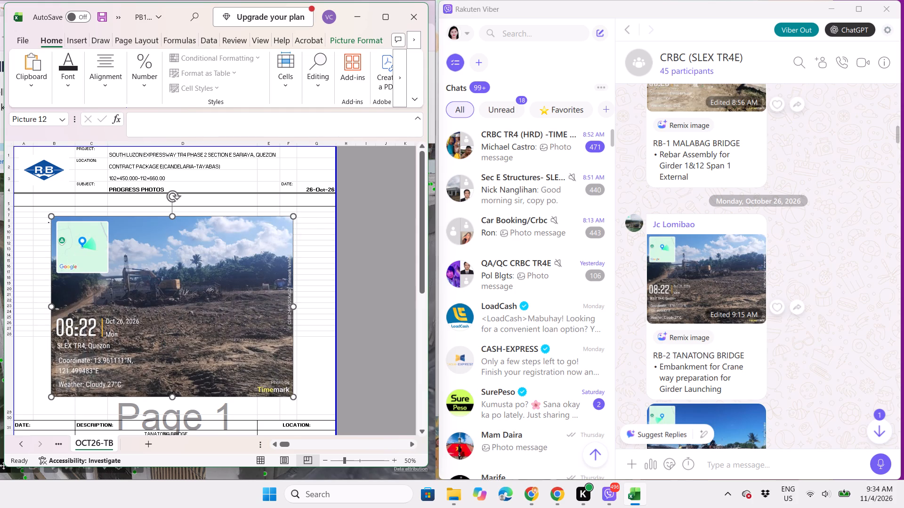
Shift the embankment photo up to expose the old rebar photo beneath it, and delete that old photo.
click(178, 345)
key(Up)
key(Up)
key(Up)
key(Up)
key(Up)
key(Up)
key(Up)
key(Up)
key(Up)
key(Up)
key(Up)
key(Up)
key(Up)
key(Up)
click(195, 390)
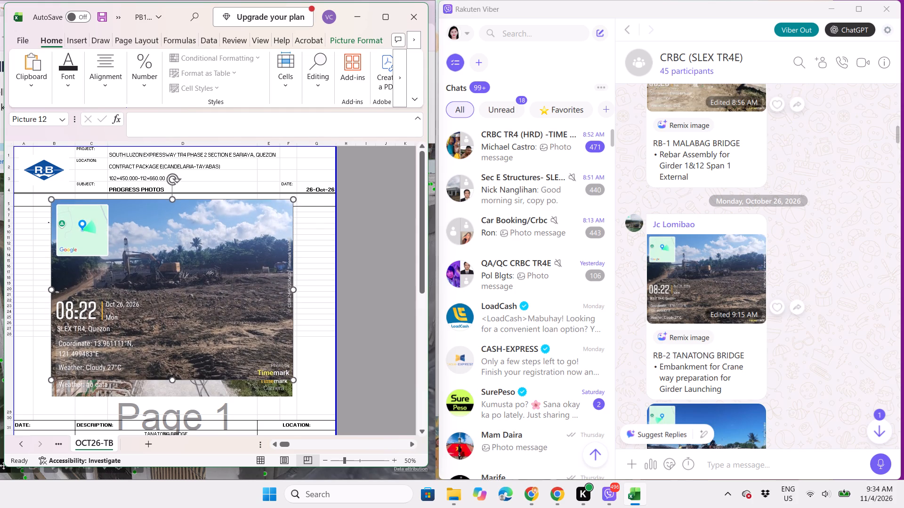
key(Delete)
Move the embankment photo back down into the upper photo space above the description row.
click(163, 324)
key(Down)
key(Down)
key(Down)
key(Down)
key(Down)
key(Down)
key(Down)
key(Down)
key(Down)
key(Down)
key(Down)
key(Down)
key(Down)
key(Down)
key(Down)
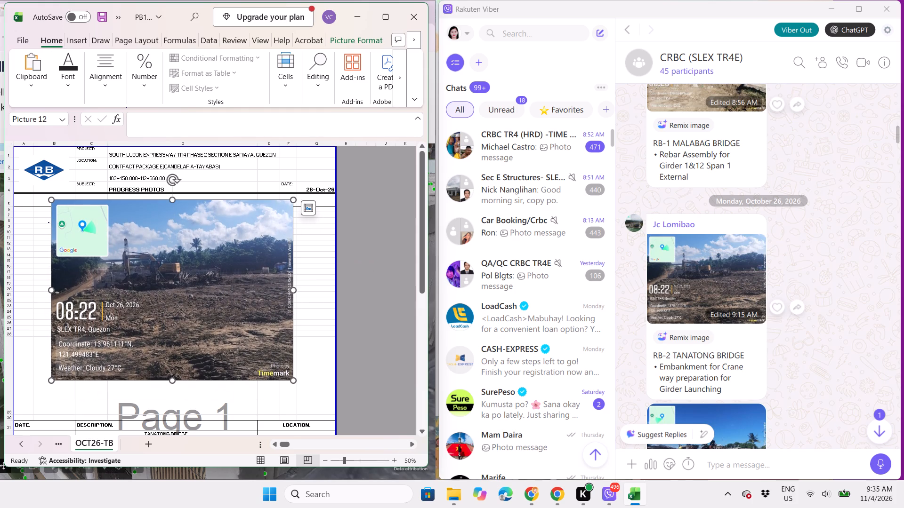
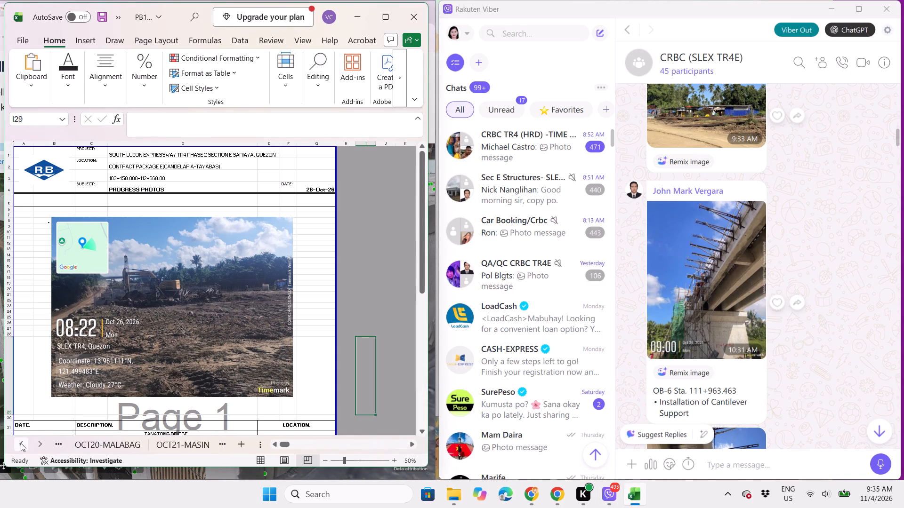
Create a copy of the OCT20-OB6 (2) sheet at the end of the PB10 Progress Photos workbook.
click(21, 443)
click(153, 447)
right_click(154, 447)
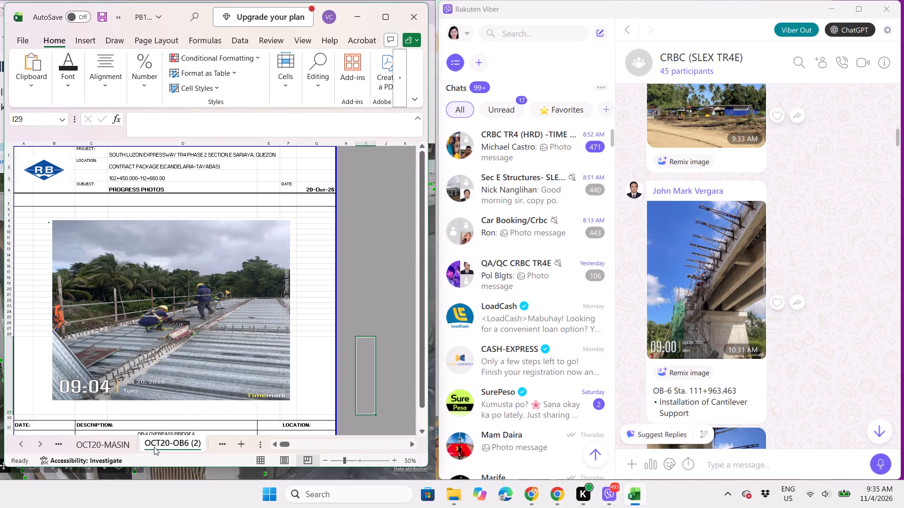
right_click(154, 447)
click(211, 333)
scroll(241, 349, down, 5)
drag(294, 336, 286, 431)
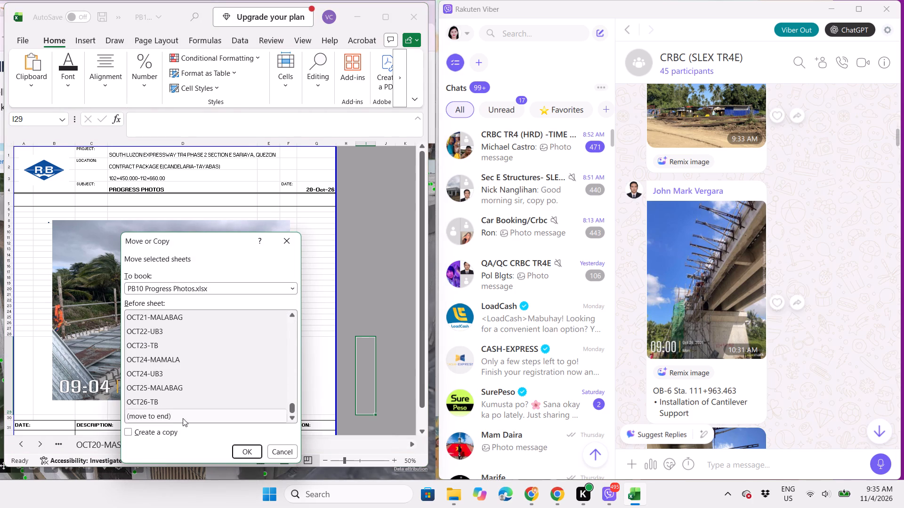
click(179, 418)
click(129, 432)
click(254, 456)
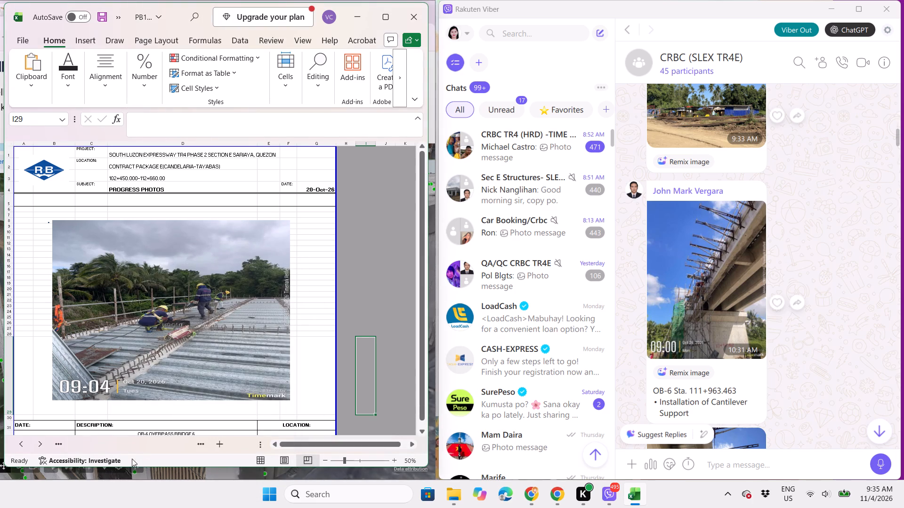
Rename the copied sheet at the end of the workbook as OCT26-OB6.
right_click(144, 446)
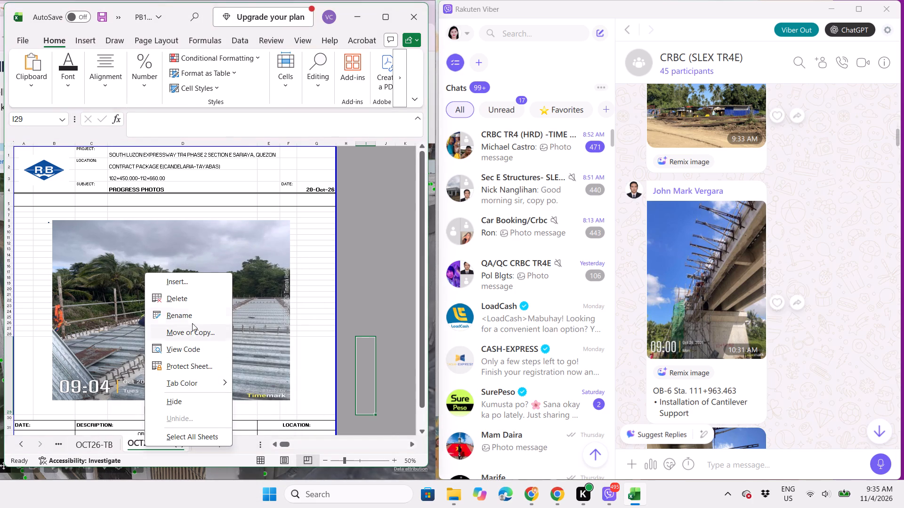
click(194, 319)
text(OCT)
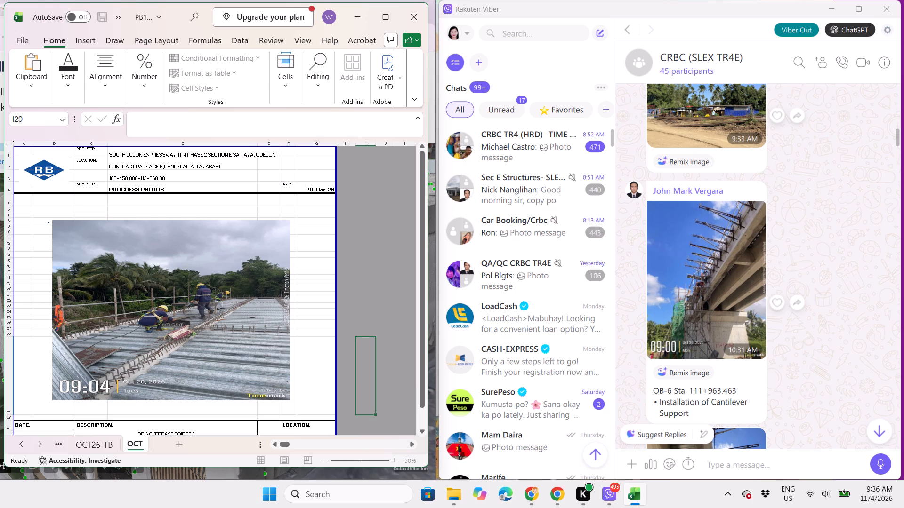
text(26-OB)
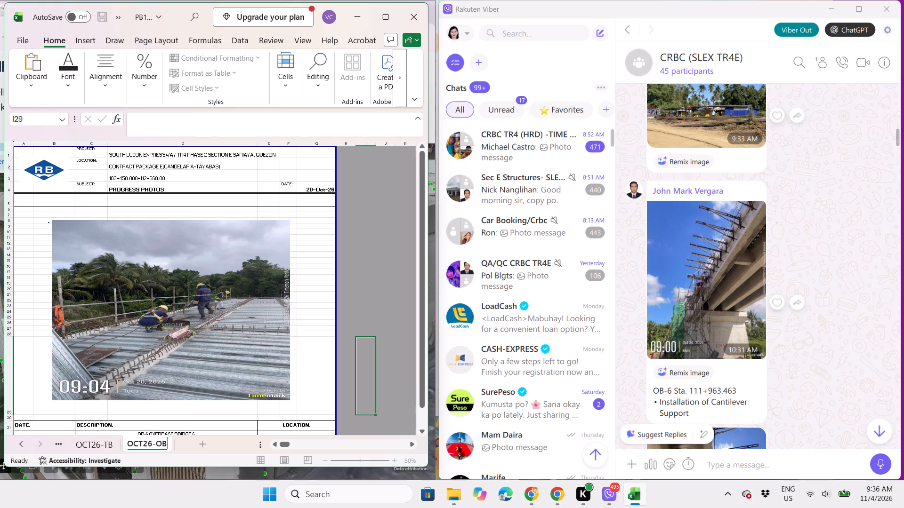
key(6)
click(396, 236)
Open the report date in cell G4 of the OCT26-OB6 sheet for editing.
scroll(299, 203, up, 4)
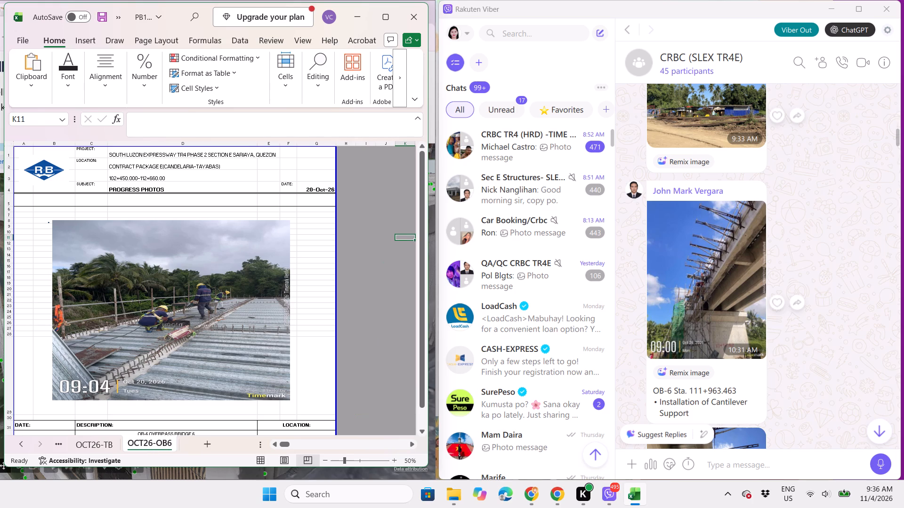
click(312, 192)
click(151, 120)
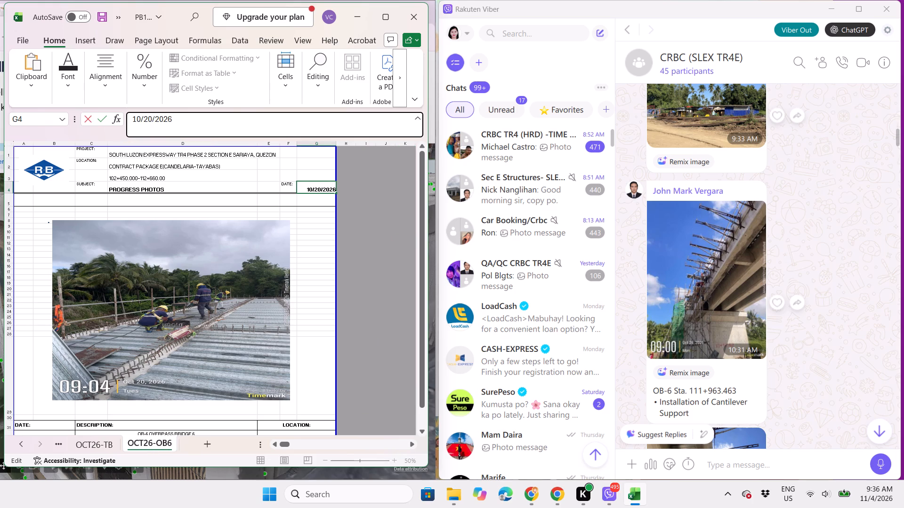
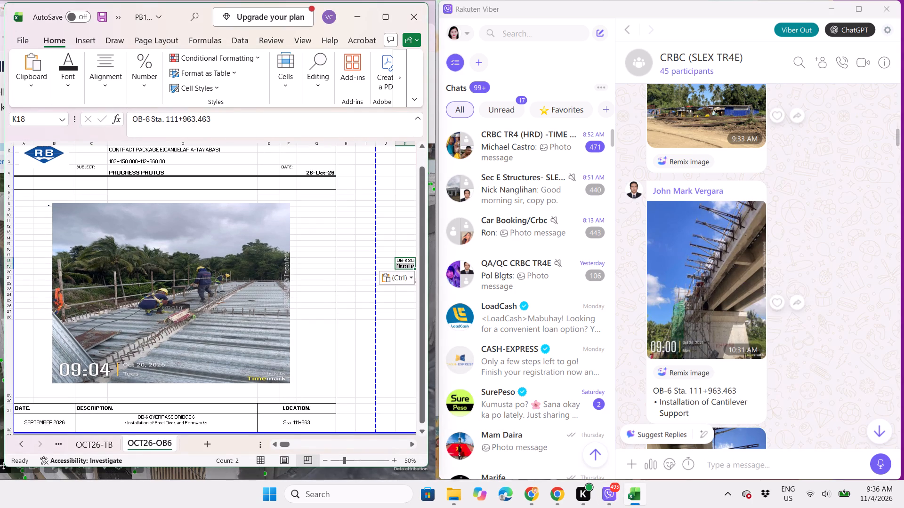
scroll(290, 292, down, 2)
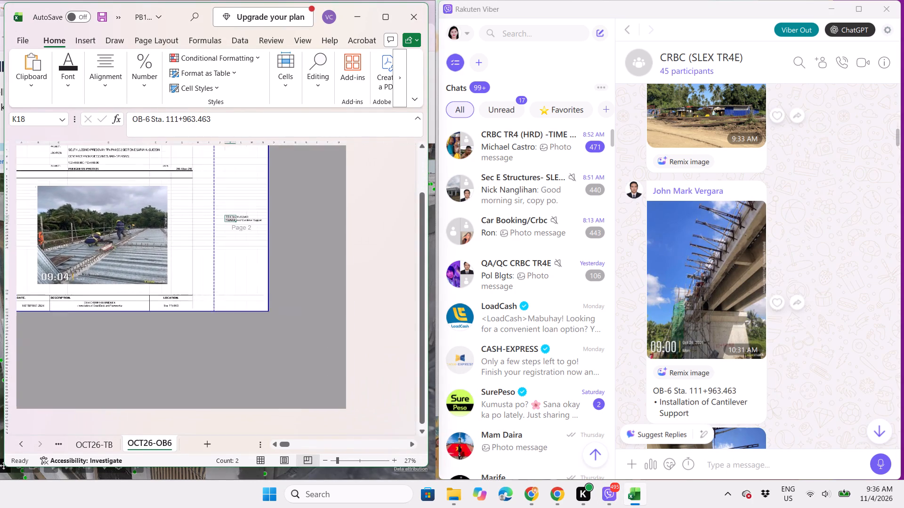
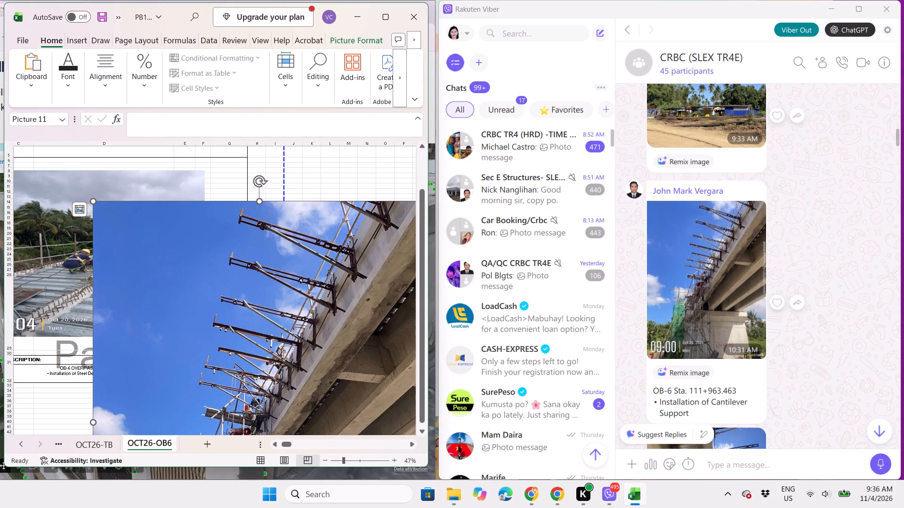
Scale the inserted October 26 bridge girder photo down proportionally to roughly the height of the old steel deck photo.
drag(95, 202, 271, 321)
drag(287, 443, 242, 443)
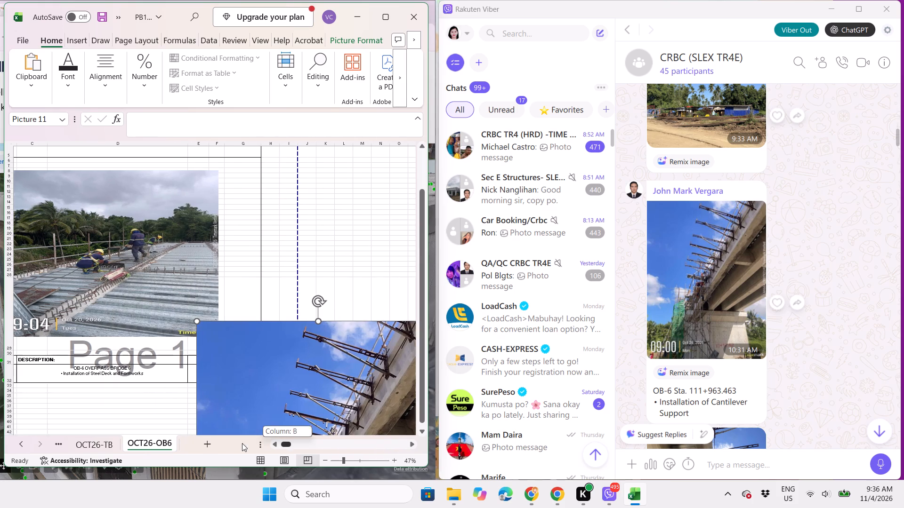
drag(242, 443, 192, 437)
drag(333, 385, 167, 301)
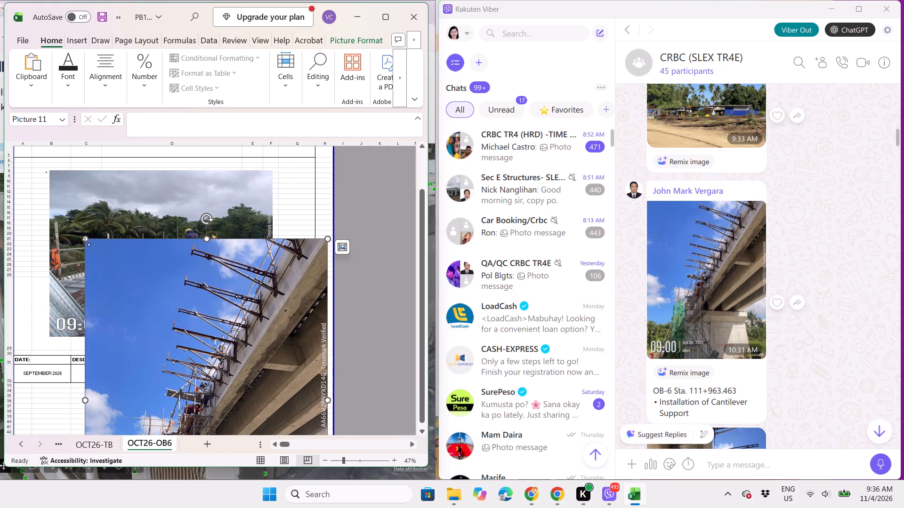
drag(86, 240, 152, 320)
drag(206, 349, 80, 223)
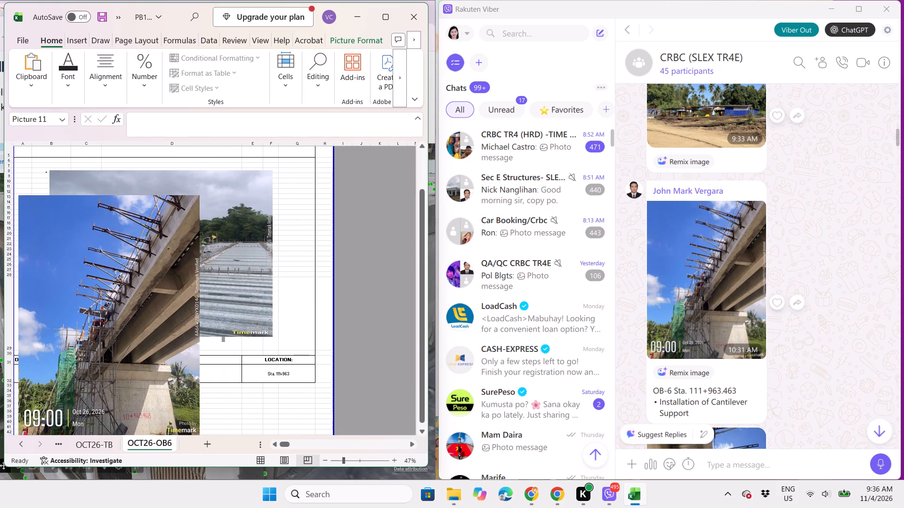
drag(80, 223, 136, 215)
drag(73, 187, 118, 270)
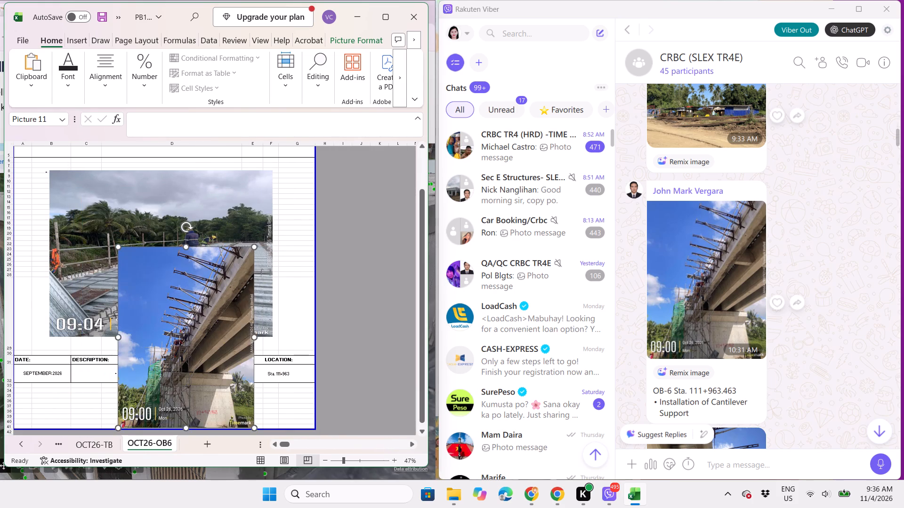
Align the girder photo with the old photo's upper-left corner and stretch it to cover the old photo's full height and width.
drag(147, 294, 79, 218)
drag(117, 350, 116, 337)
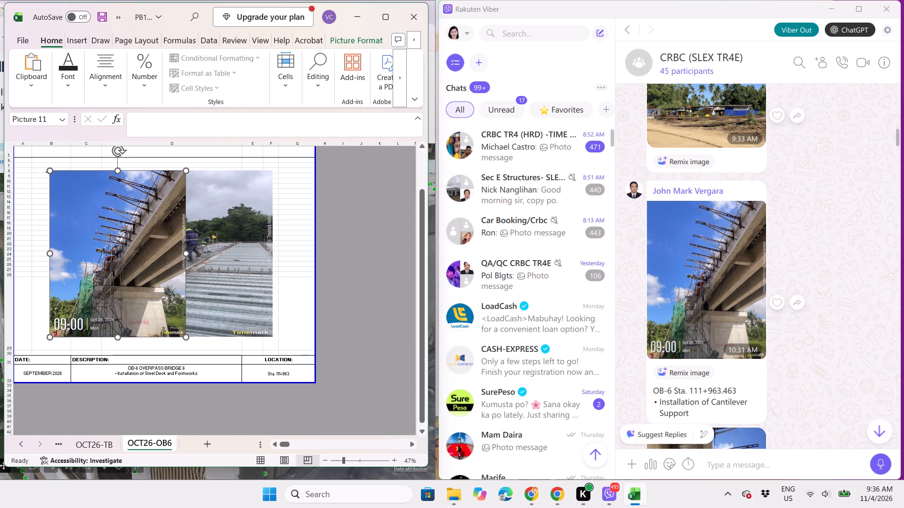
drag(187, 252, 272, 258)
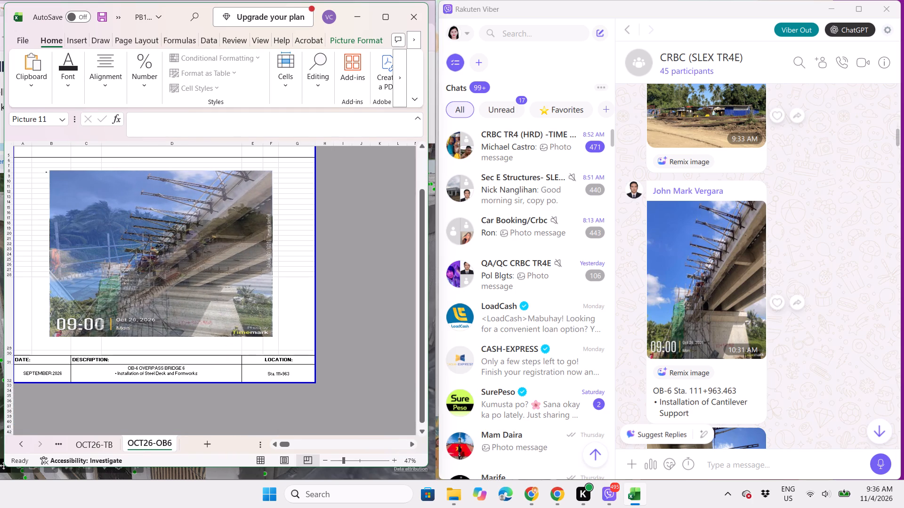
drag(272, 258, 273, 258)
Nudge the girder photo up to expose the old steel deck photo beneath it, and delete the old photo.
click(207, 265)
key(Up)
key(Up)
key(Up)
key(Up)
key(Up)
key(Up)
key(Up)
key(Up)
key(Up)
key(Up)
key(Up)
key(Up)
key(Up)
key(Up)
key(Up)
key(Up)
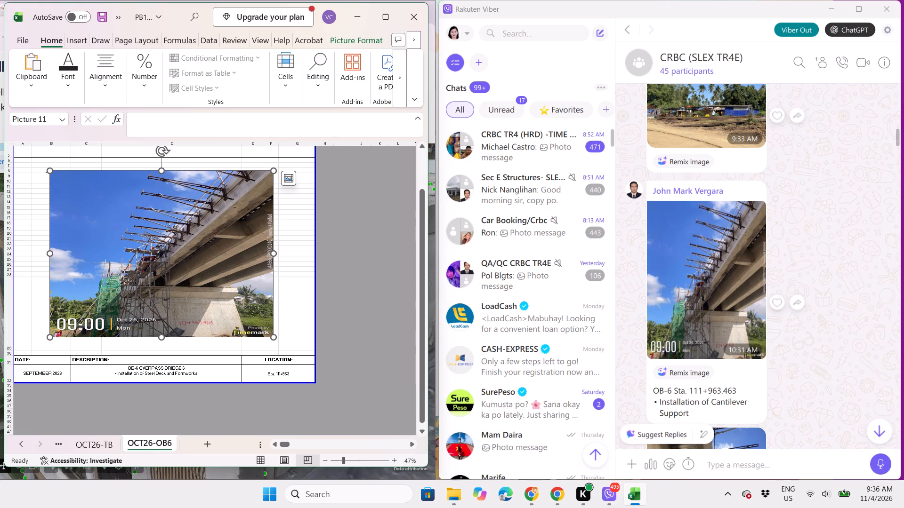
double_click(187, 331)
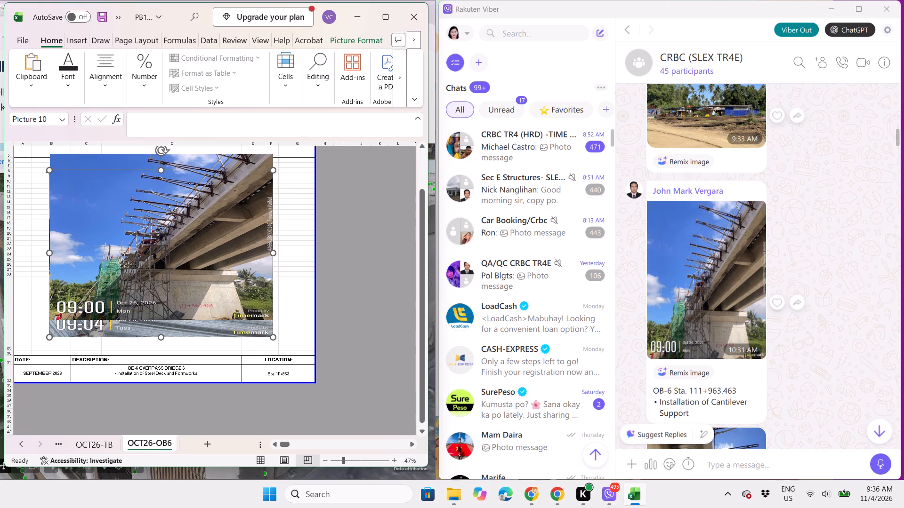
key(Delete)
Nudge the girder photo back down into the photo area, leaving a small gap above the date and description table.
click(172, 297)
key(Down)
key(Down)
key(Down)
key(Down)
key(Down)
key(Down)
key(Down)
key(Down)
key(Down)
key(Down)
key(Down)
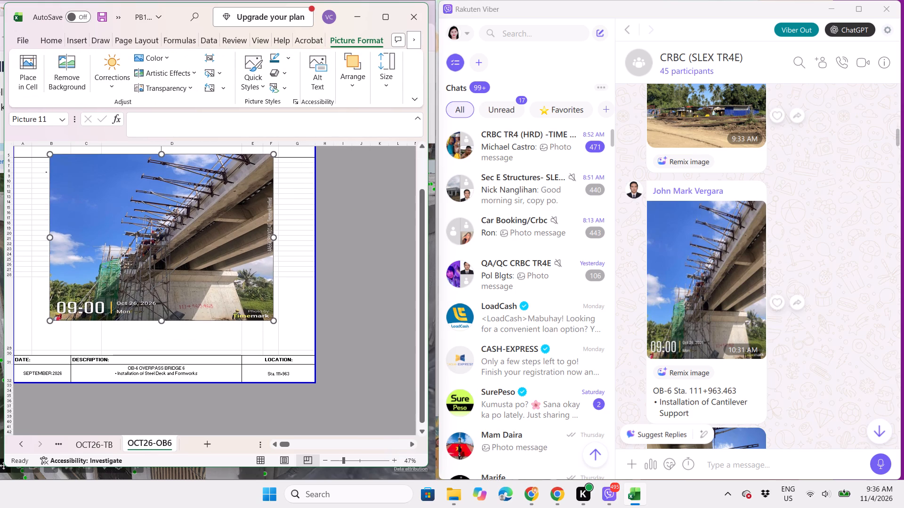
key(Down)
key(Down)
key(Down)
key(Down)
key(Down)
key(Down)
key(Down)
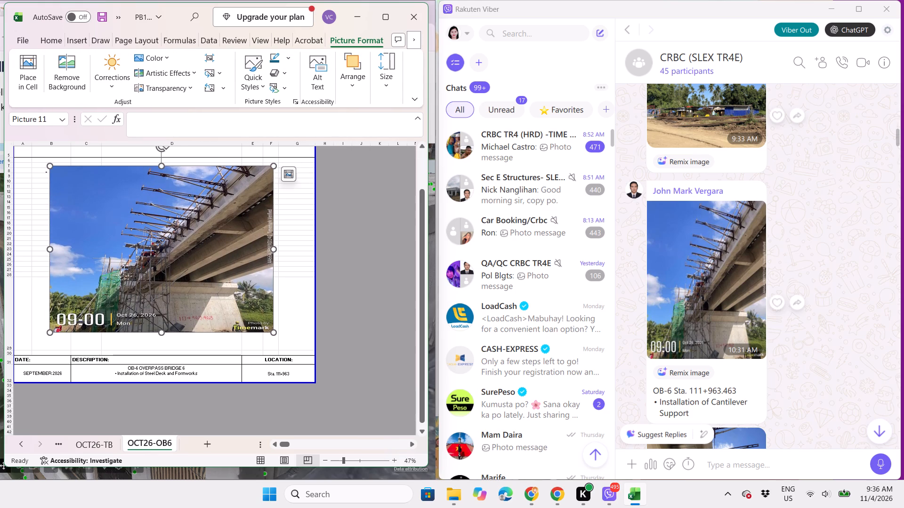
key(Down)
key(Down)
key(Down)
key(Down)
key(Down)
key(Down)
key(Down)
key(Down)
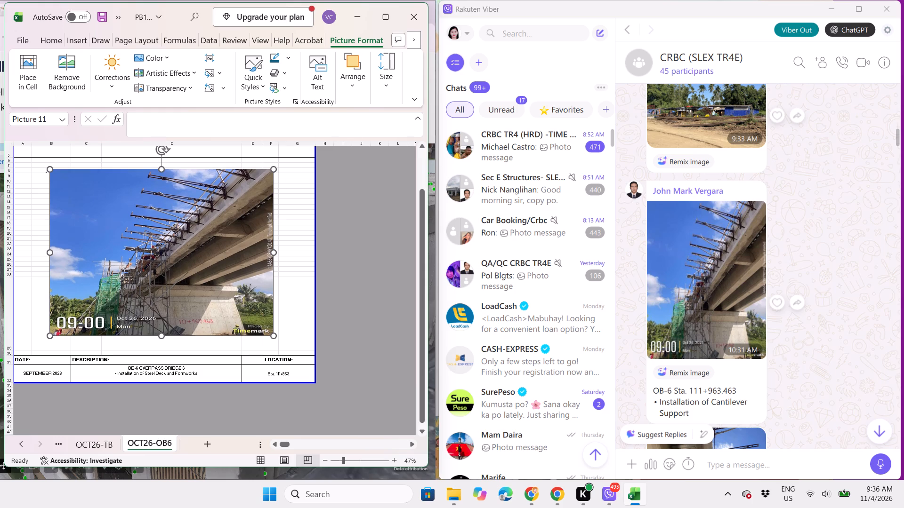
key(Down)
key(Down)
key(Down)
key(Down)
key(Down)
key(Down)
key(Down)
key(Down)
key(Down)
key(Up)
key(Up)
key(Up)
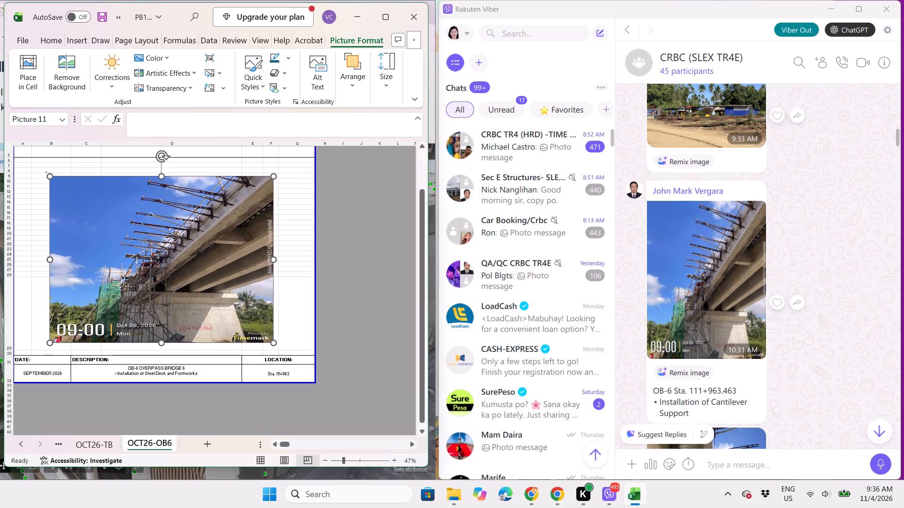
key(Up)
key(Up)
key(Up)
key(Up)
key(Up)
key(Up)
key(Up)
key(Up)
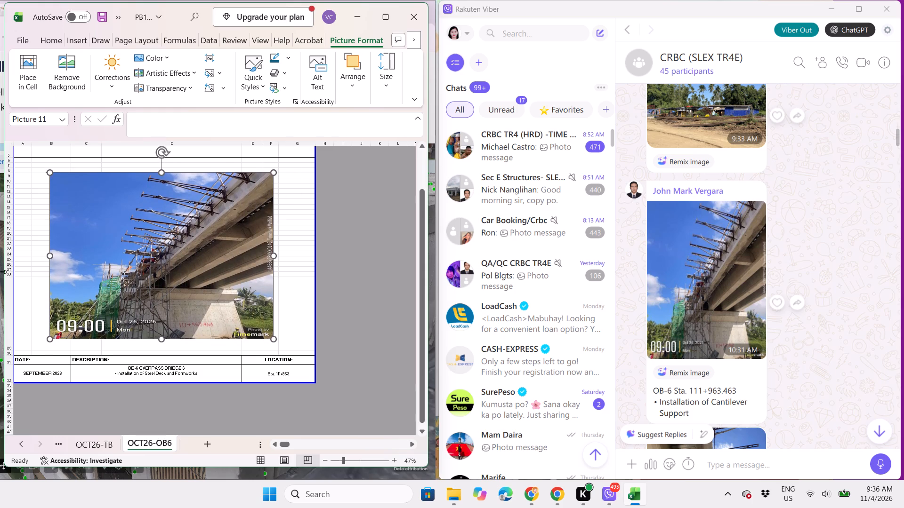
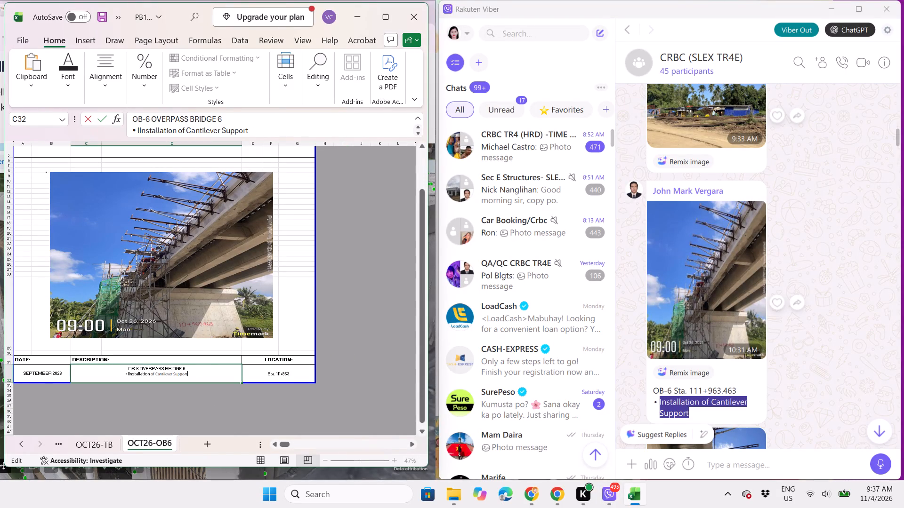
Delete the stray extra letter so the Overpass Bridge 6 description bullet reads "Installation of Cantilever Support", and save the workbook.
click(128, 375)
key(Right)
key(BackSpace)
click(309, 394)
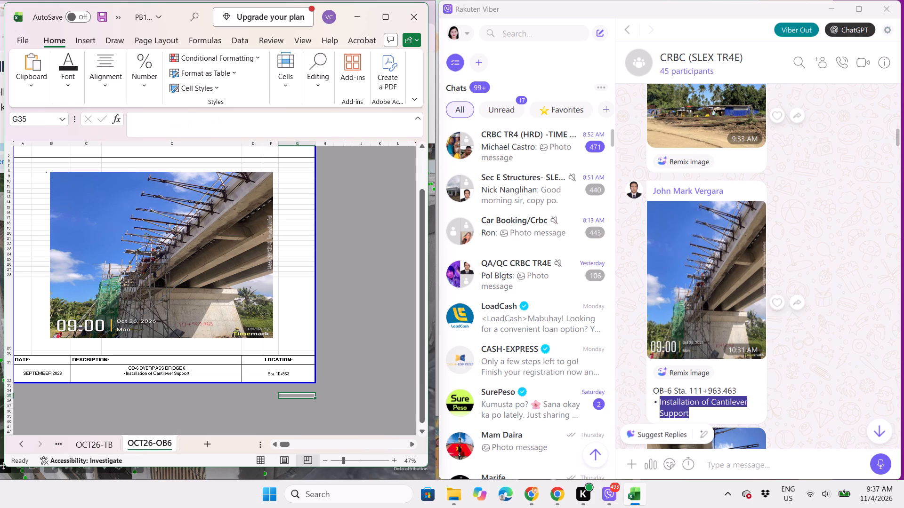
key(ctrl+s)
Find the next October 26 report in the group chat, Malabag Bridge, and copy the OCT25-MALABAG sheet to the workbook's end.
scroll(728, 317, down, 3)
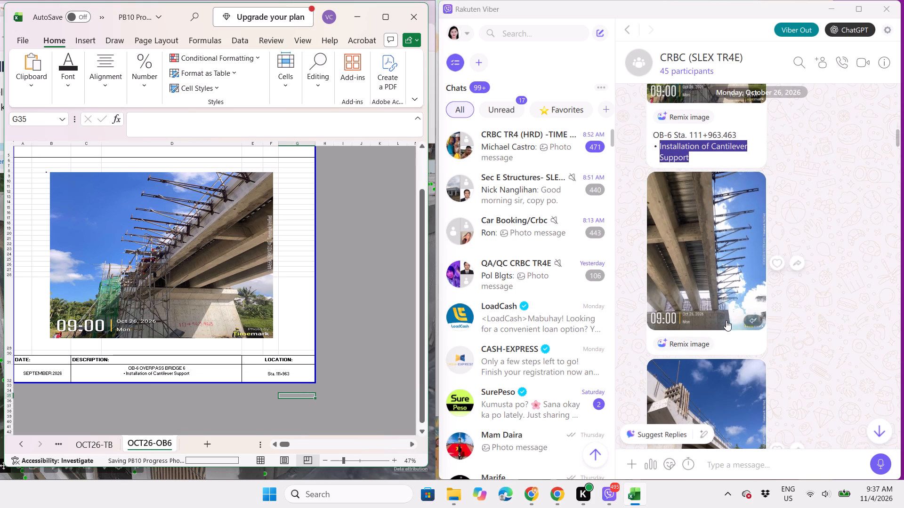
scroll(690, 313, down, 2)
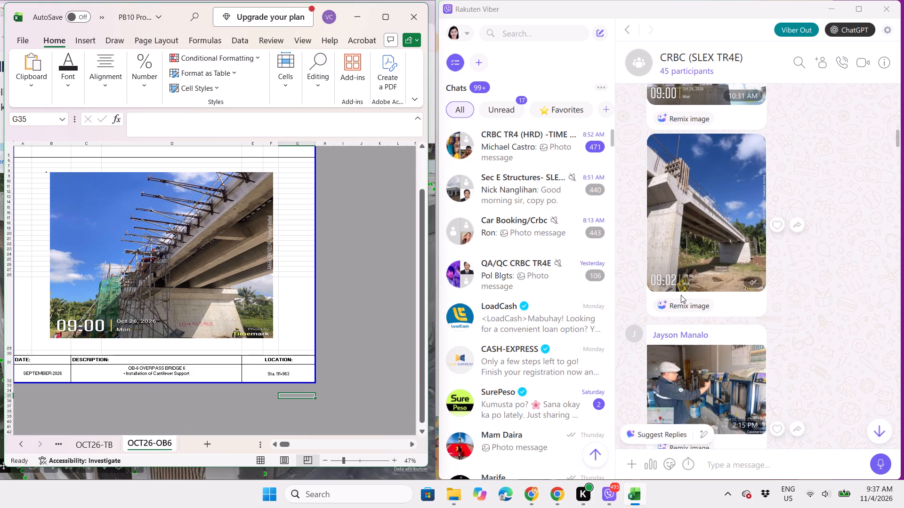
scroll(682, 295, down, 4)
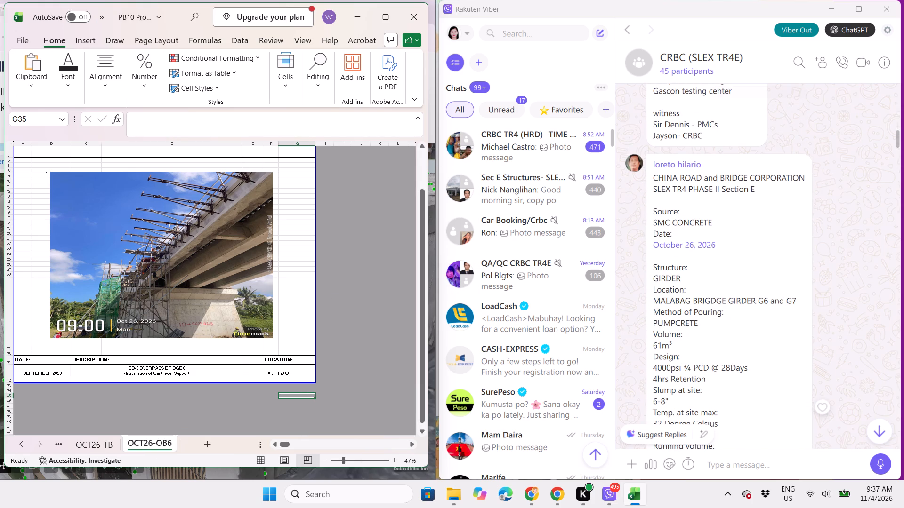
click(22, 445)
click(22, 445)
click(143, 440)
right_click(143, 440)
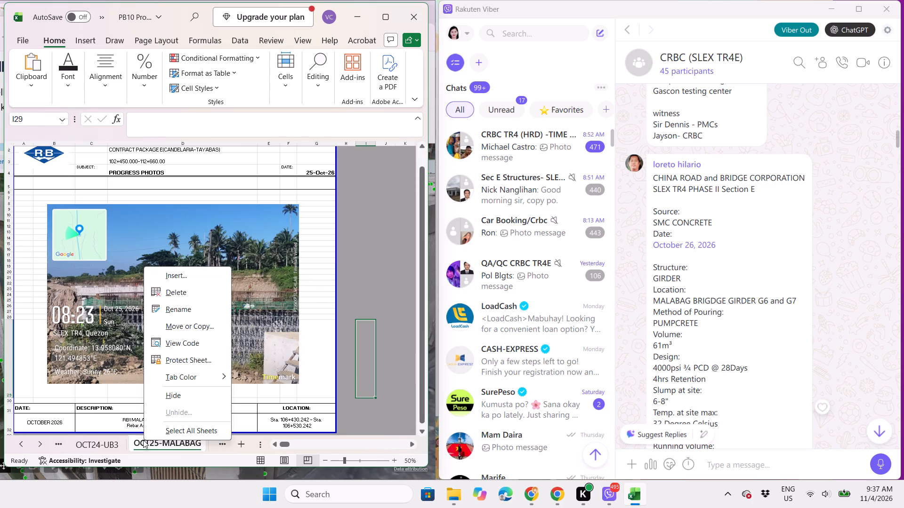
click(206, 331)
drag(289, 324, 289, 340)
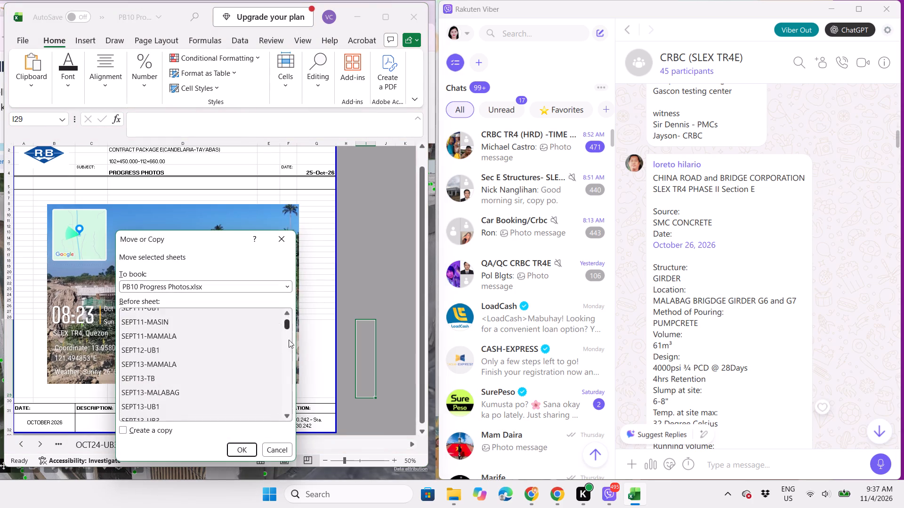
drag(289, 340, 281, 407)
click(162, 410)
click(120, 433)
click(232, 449)
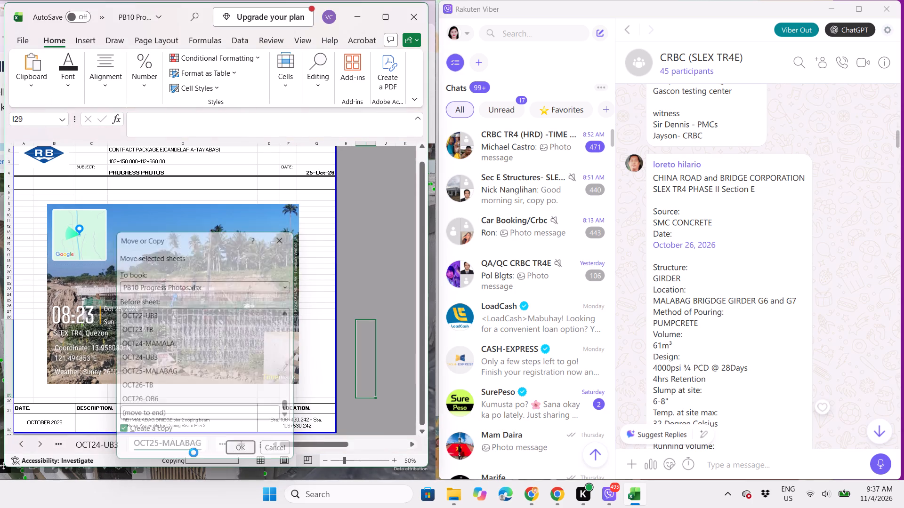
Rename the copied Malabag sheet as OCT26-MALABAG.
right_click(127, 448)
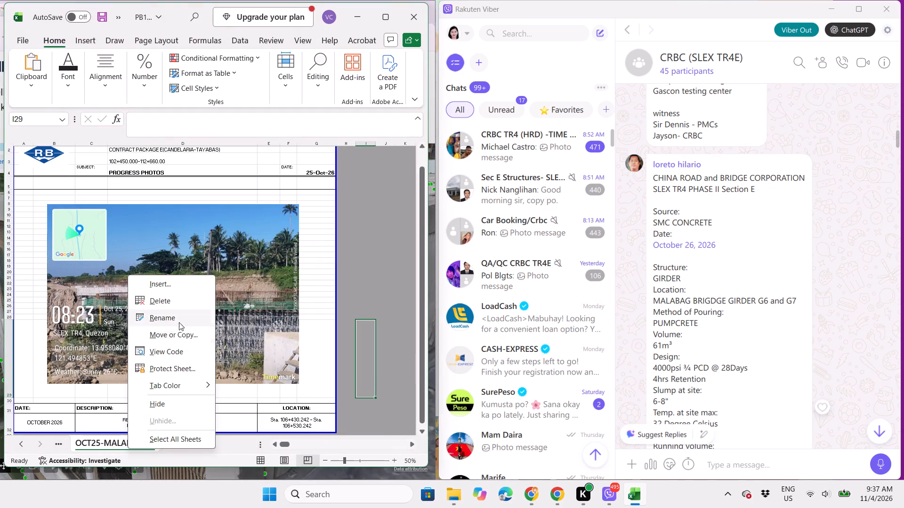
click(179, 322)
click(99, 445)
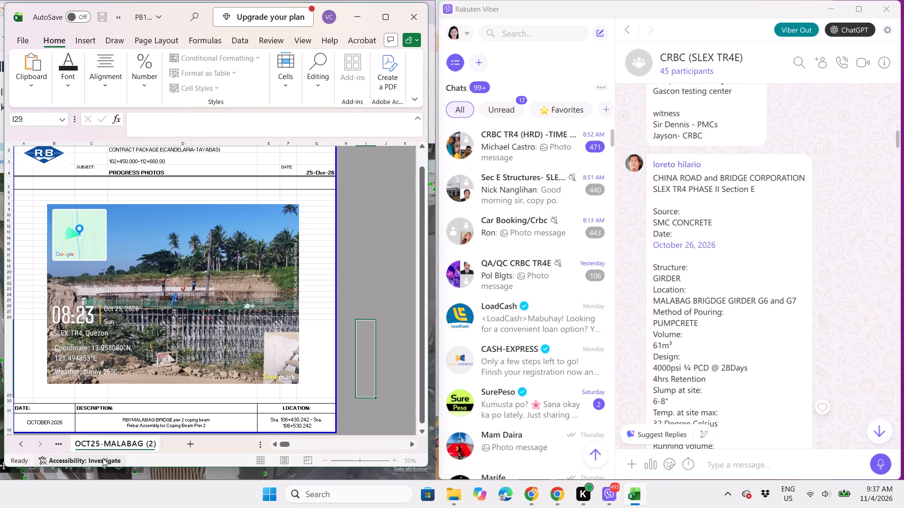
key(BackSpace)
key(6)
drag(155, 441, 153, 443)
drag(153, 443, 144, 444)
key(BackSpace)
key(BackSpace)
key(g)
Set the date in the OCT26-MALABAG sheet's header to 10/26/2026 and save the workbook.
click(318, 173)
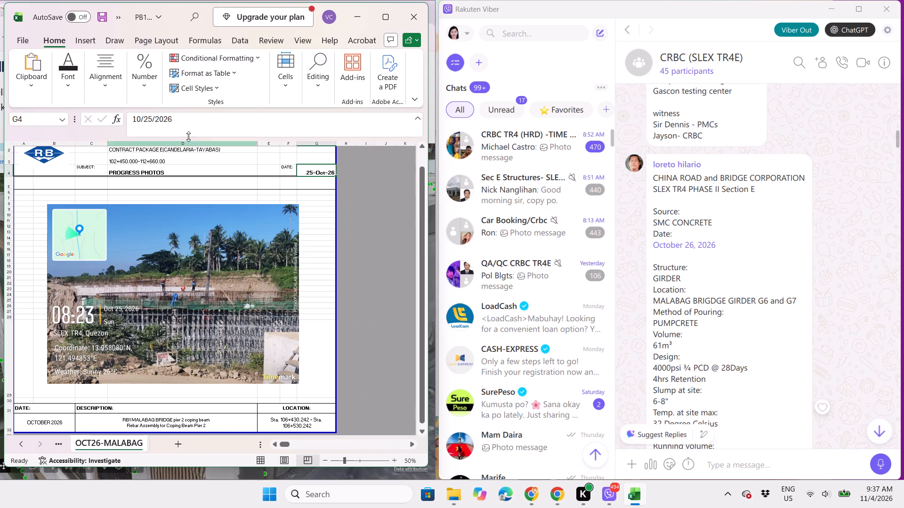
click(151, 120)
key(BackSpace)
key(6)
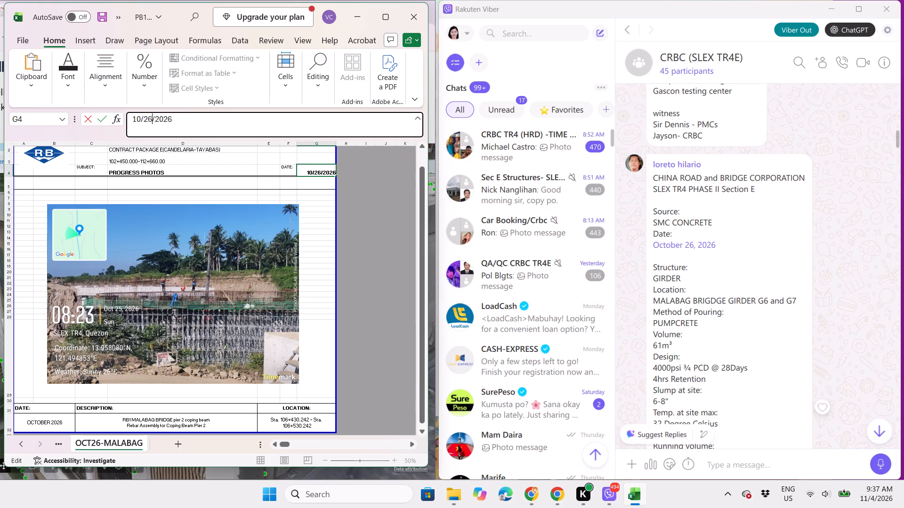
click(355, 322)
key(ctrl+s)
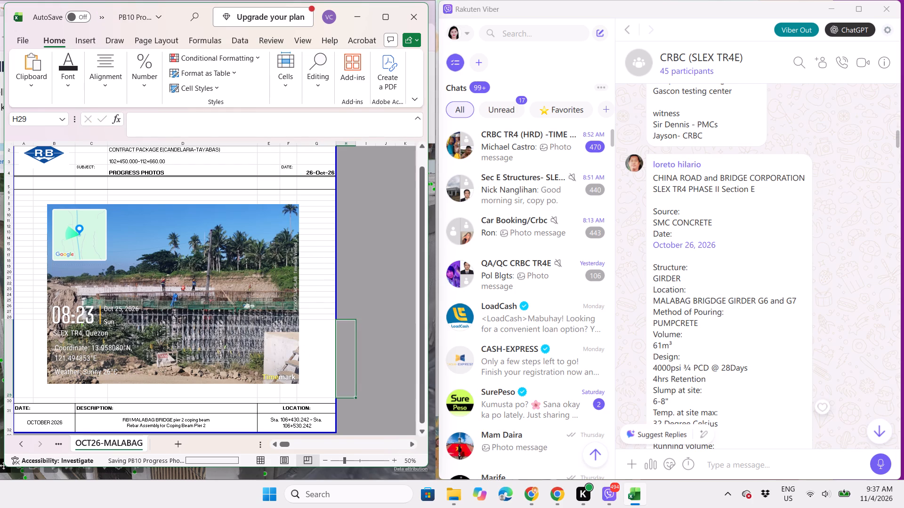
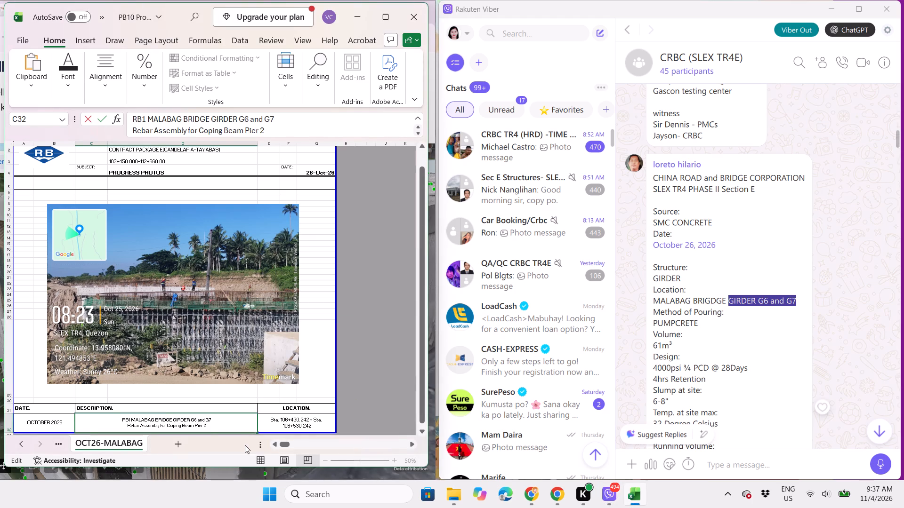
Replace the second line of the OCT26-MALABAG description with "CONCRETE POURING" and save the workbook.
click(211, 429)
drag(212, 429, 132, 432)
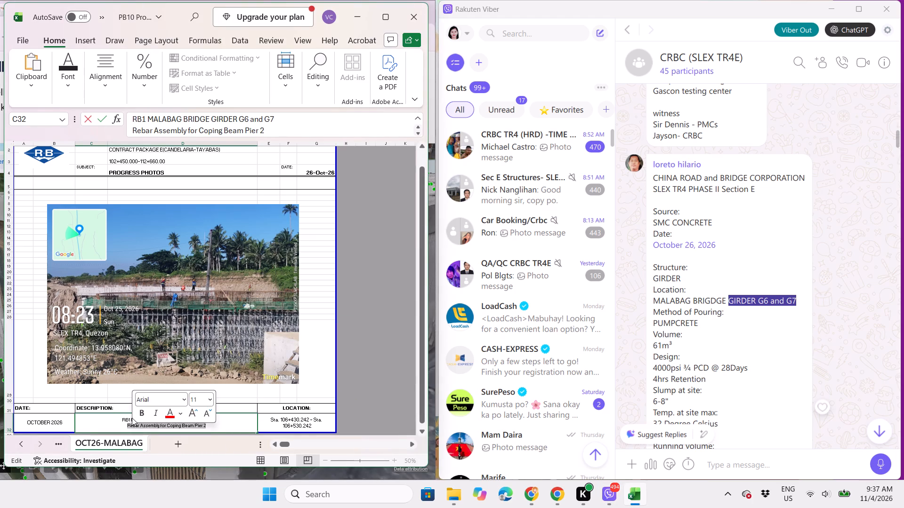
text(CONCRETE POURING)
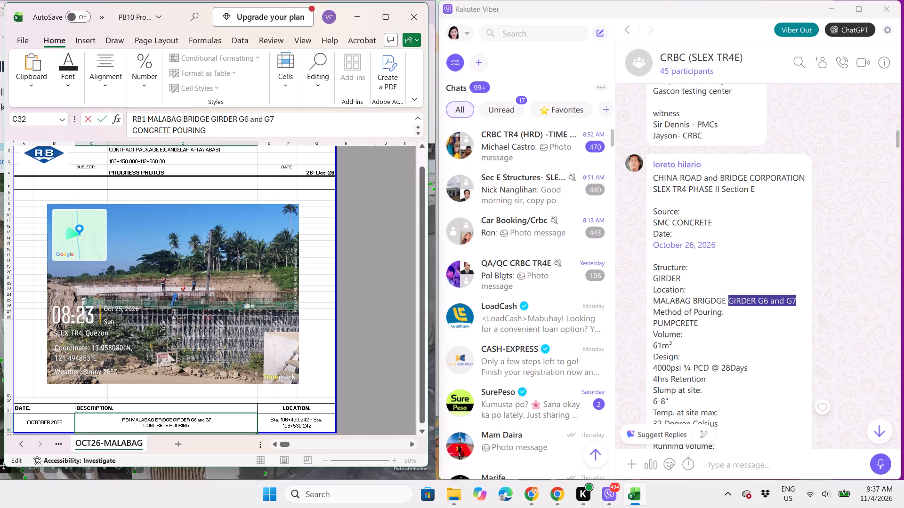
click(338, 378)
key(ctrl+s)
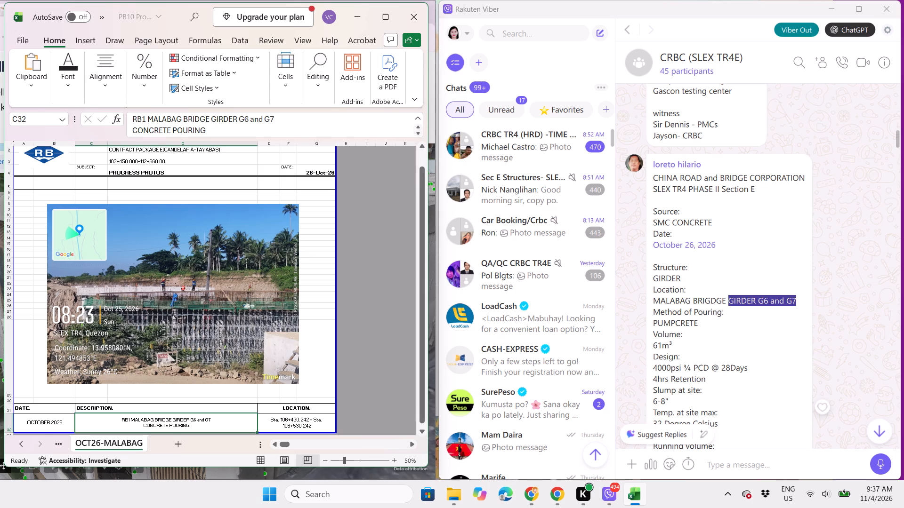
key(ctrl+s)
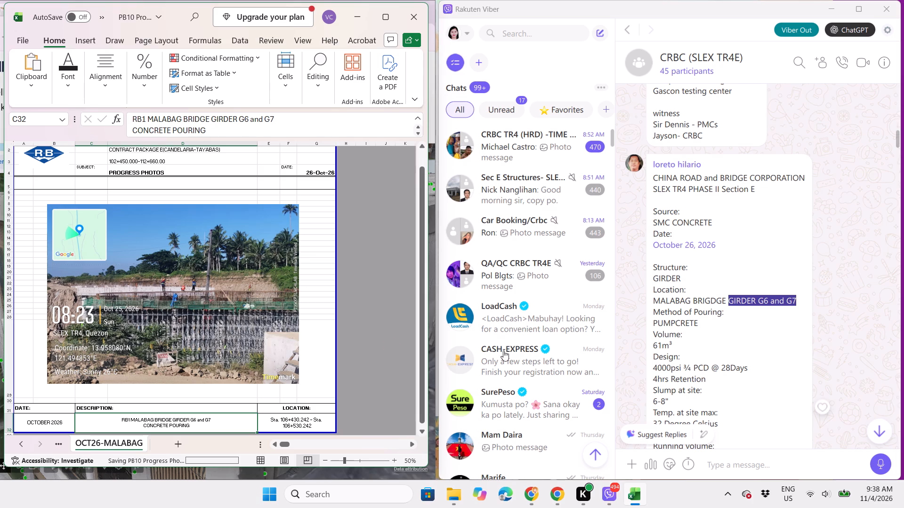
Look through the October 26 Malabag Bridge girder G6 and G7 pouring reports and photos in the Viber group chat.
scroll(737, 358, down, 1)
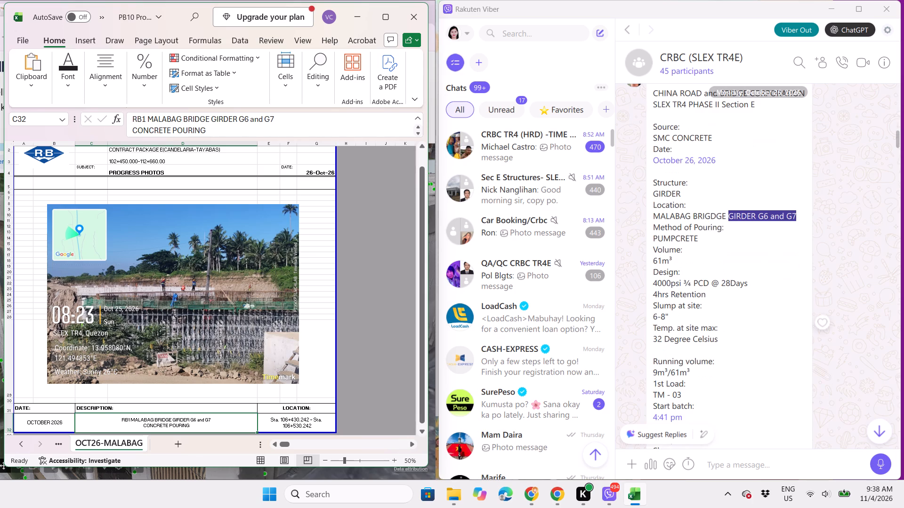
scroll(737, 358, down, 12)
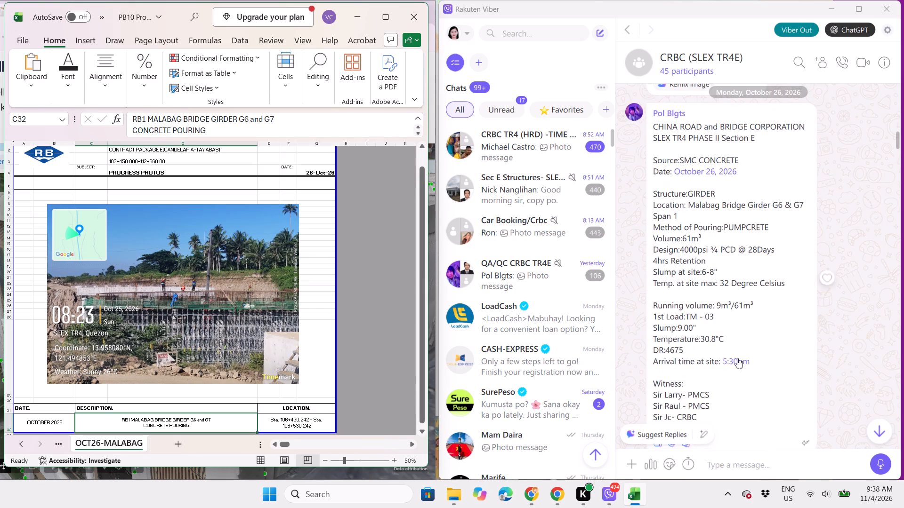
scroll(737, 358, down, 16)
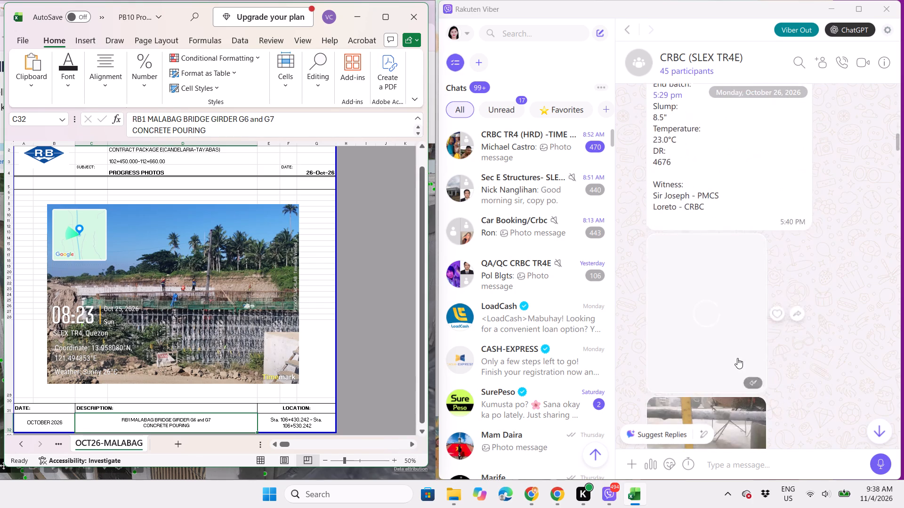
scroll(737, 358, down, 2)
scroll(737, 358, down, 20)
scroll(737, 358, down, 4)
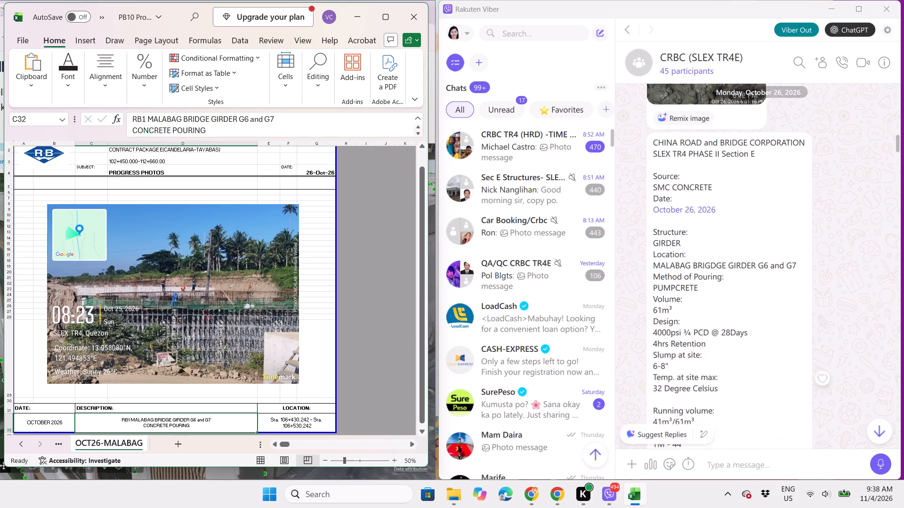
scroll(739, 359, down, 13)
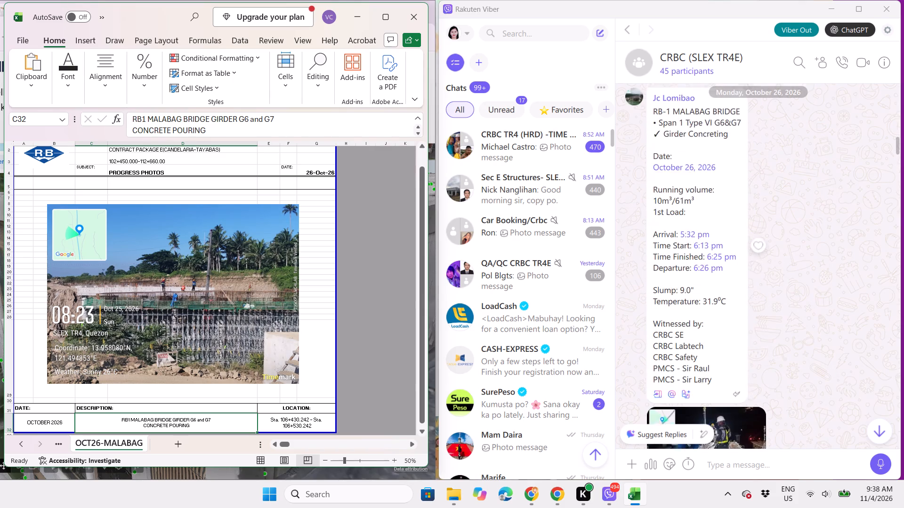
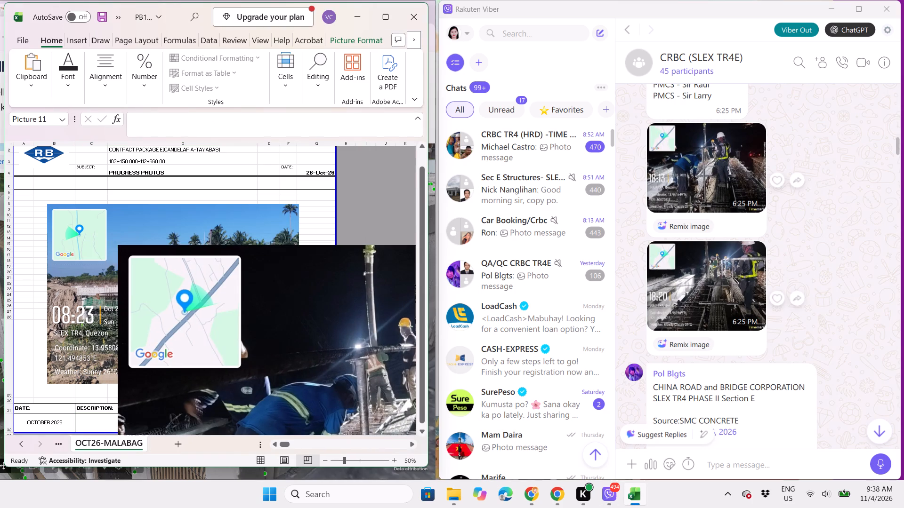
Shrink the pasted 18:13 girder pouring photo and fit it exactly over the old 08:23 photo on the OCT26-MALABAG sheet.
drag(117, 246, 269, 387)
drag(296, 390, 243, 350)
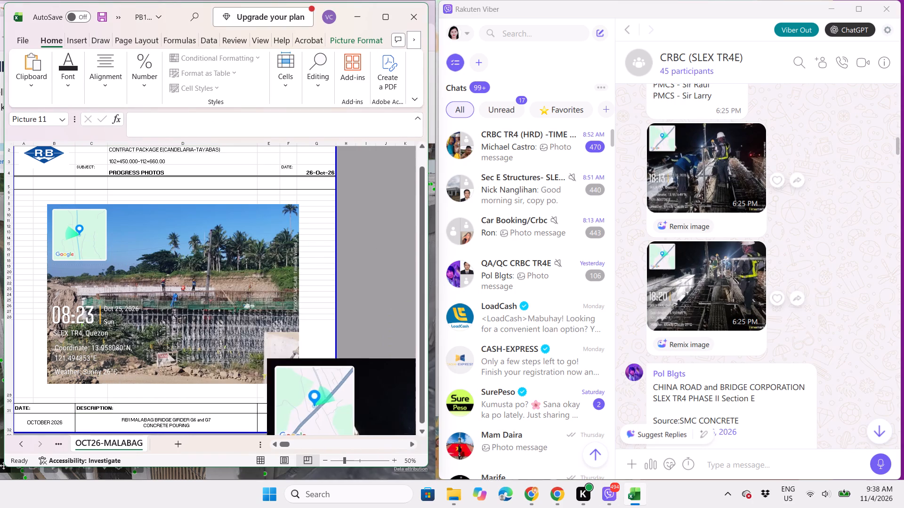
drag(243, 350, 110, 205)
drag(86, 174, 234, 324)
drag(301, 351, 257, 332)
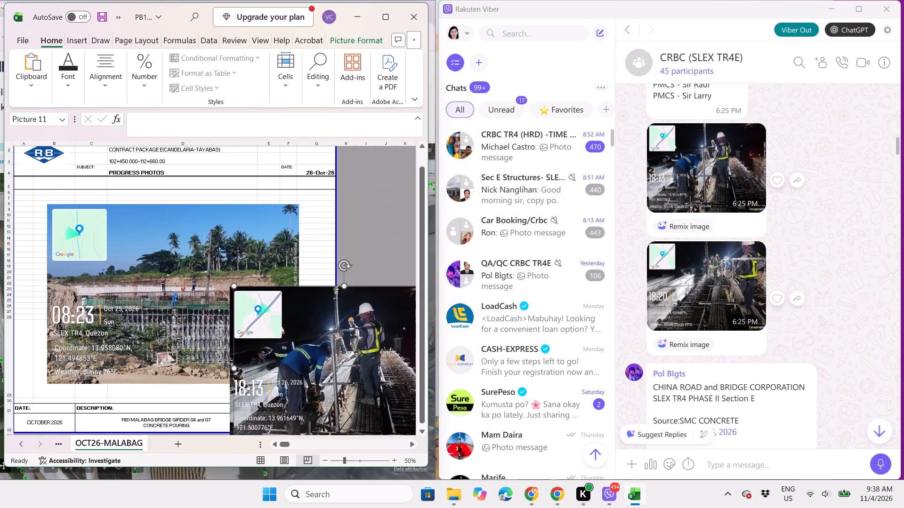
drag(257, 332, 115, 269)
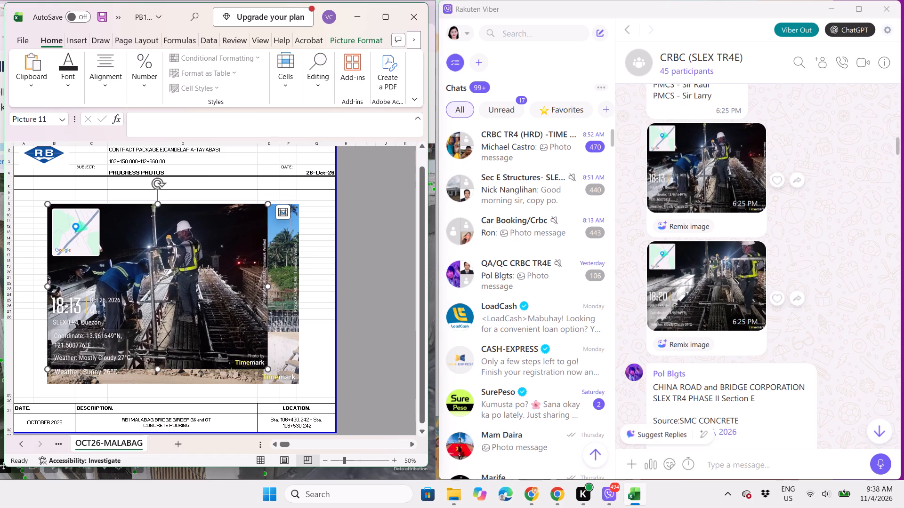
drag(267, 287, 297, 289)
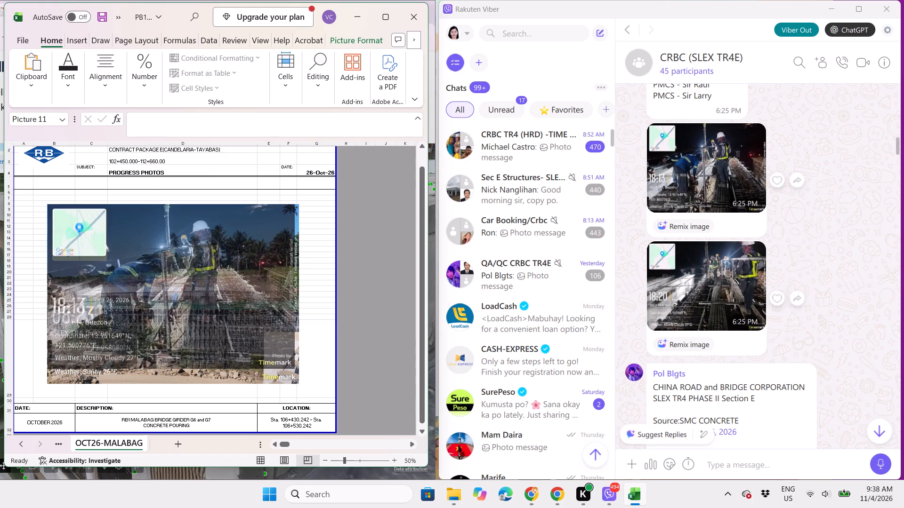
drag(297, 289, 299, 290)
drag(172, 369, 172, 375)
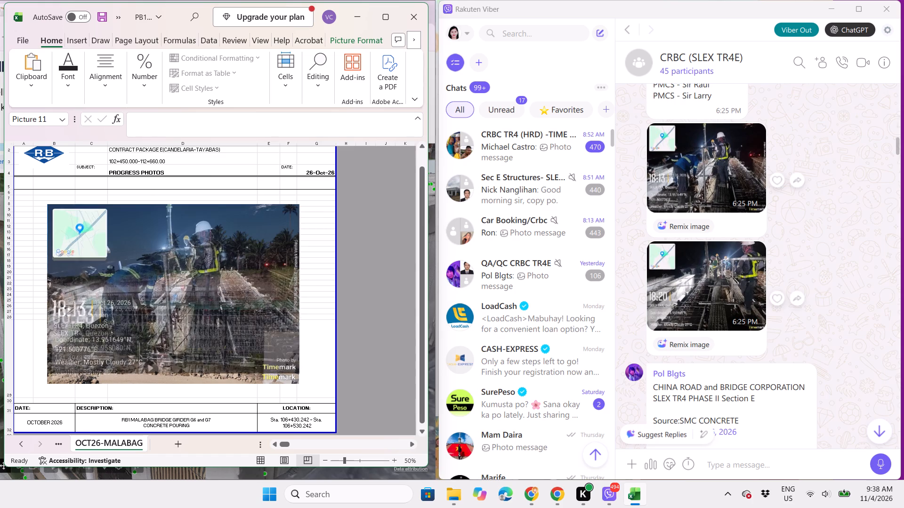
drag(172, 375, 172, 384)
Shift the pouring photo upward to expose the old 08:23 photo underneath, and delete the old photo.
click(178, 347)
key(Up)
key(Up)
key(Up)
key(Up)
key(Up)
key(Up)
key(Up)
key(Up)
key(Up)
key(Up)
key(Up)
key(Up)
key(Up)
key(Up)
key(Up)
key(Up)
key(Up)
key(Up)
key(Up)
key(Up)
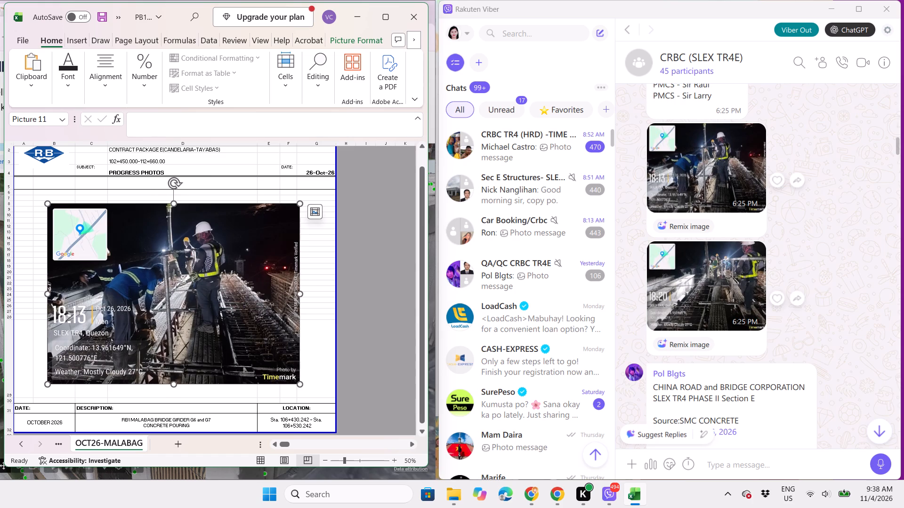
click(211, 375)
key(Delete)
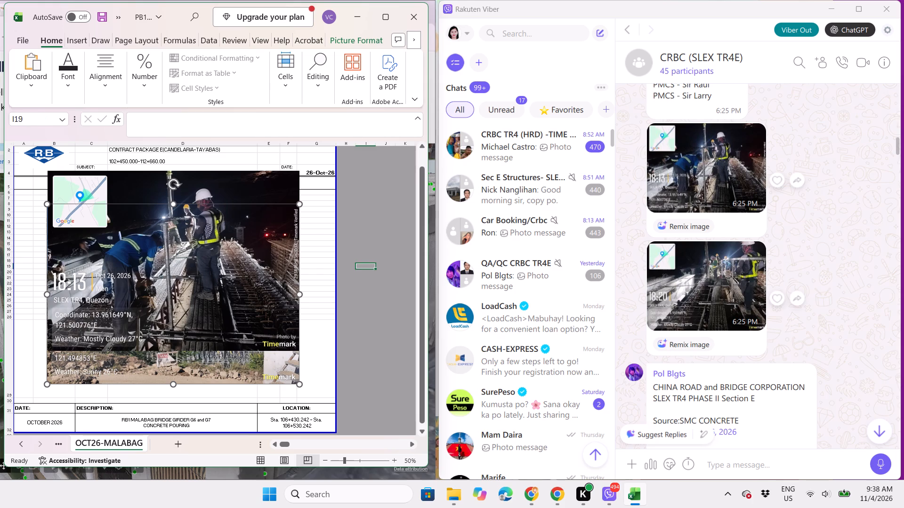
Nudge the 18:13 pouring photo back down to the old photo's former position and save the workbook.
click(154, 313)
key(Down)
key(Down)
key(Down)
key(Down)
key(Down)
key(Down)
key(Down)
key(Down)
key(Down)
key(Down)
key(Down)
key(Down)
key(Down)
key(Down)
key(Down)
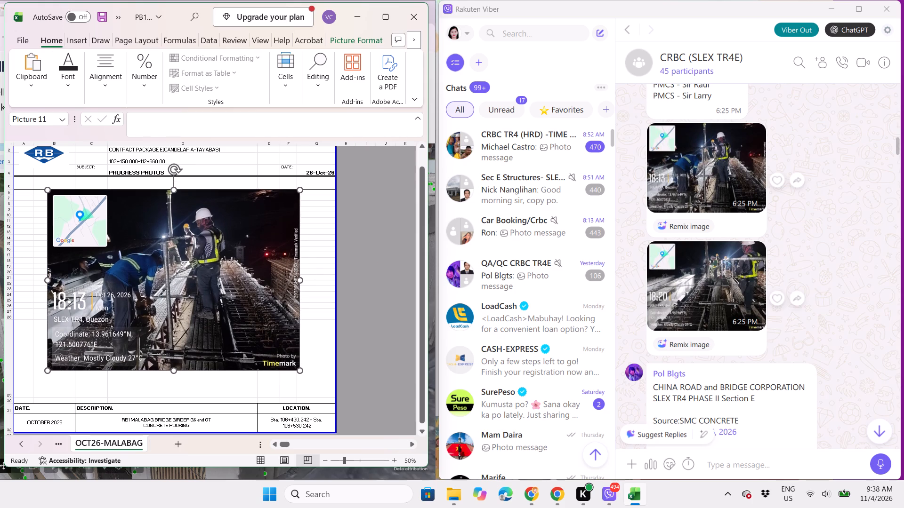
key(Down)
key(Down)
key(Down)
key(Down)
key(Down)
key(Down)
key(Down)
key(Down)
key(Down)
key(Down)
key(Down)
key(Down)
key(Down)
key(Down)
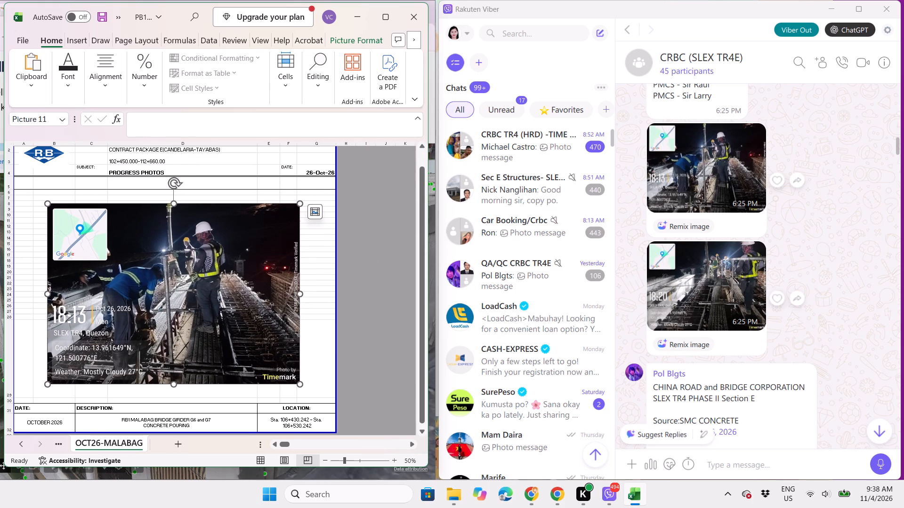
key(Down)
click(374, 353)
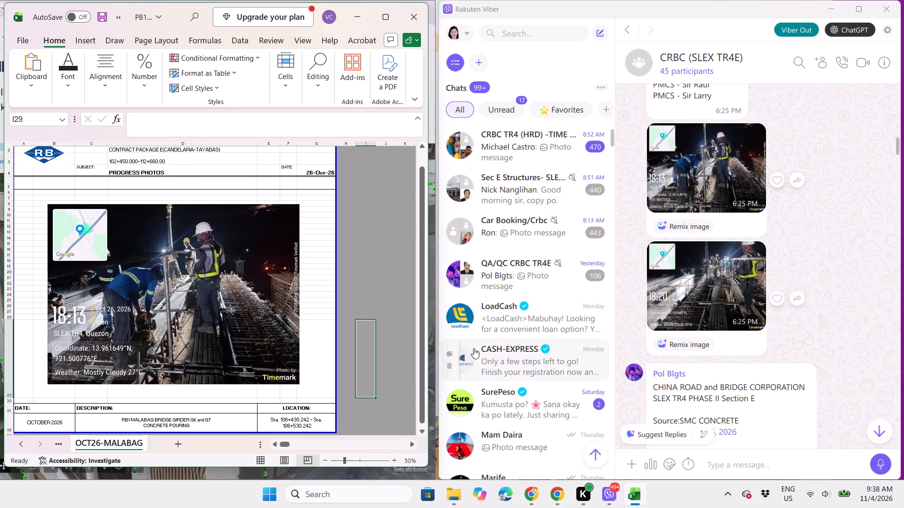
key(ctrl+s)
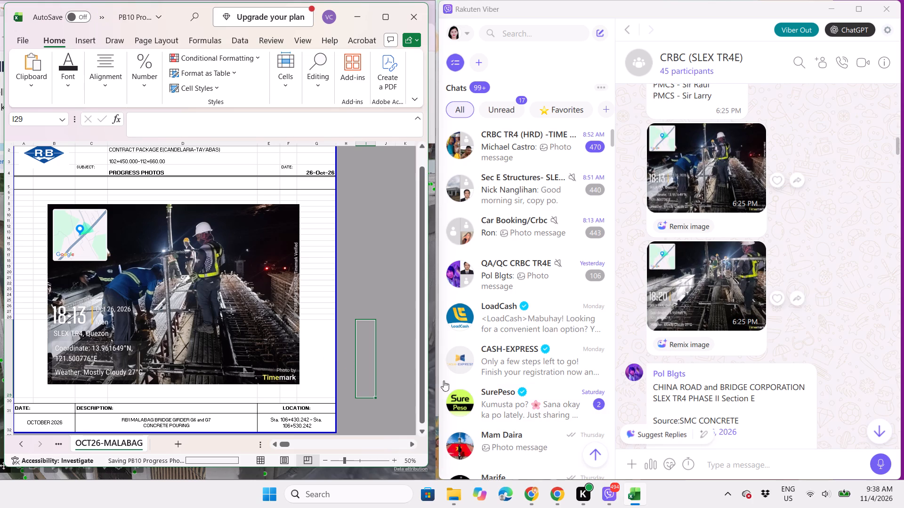